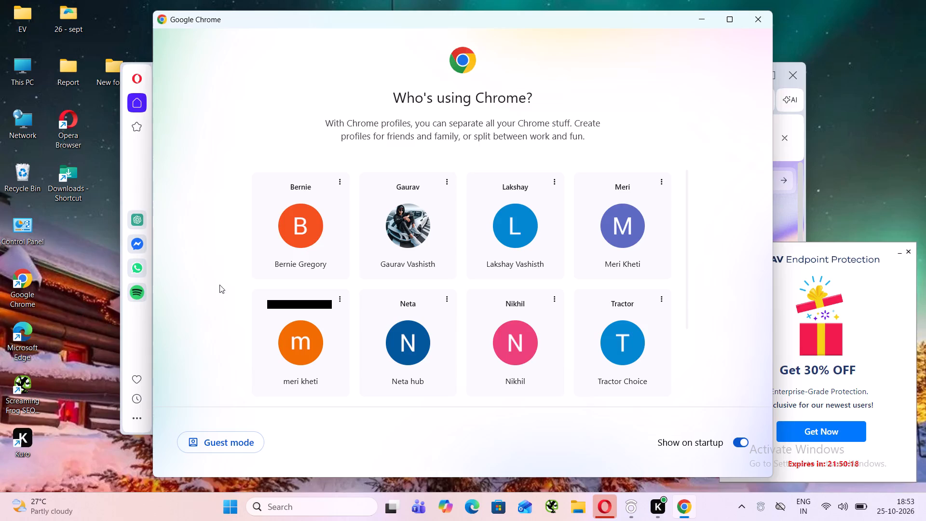
Open Chrome with the Neta hub profile.
click(381, 339)
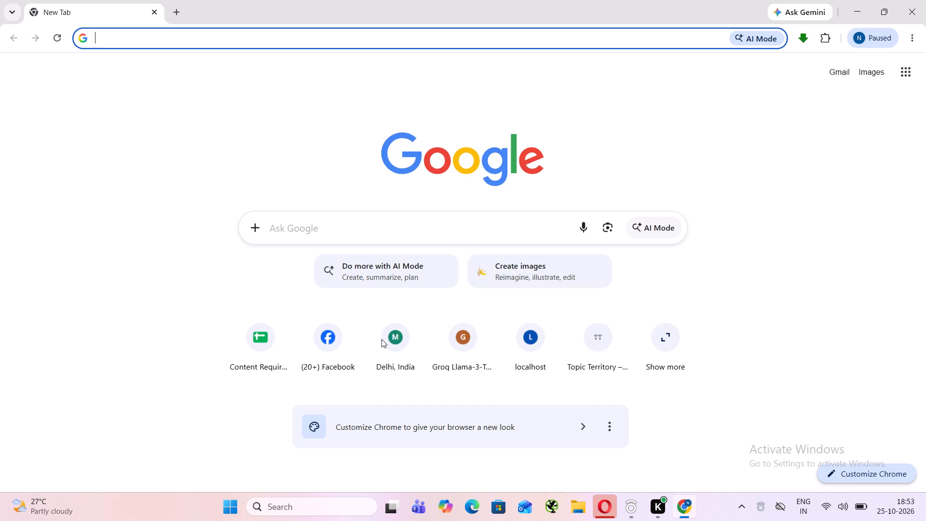
From Facebook, open Meta Business Suite for Tractor Choice and go to its Instant Forms list.
click(327, 338)
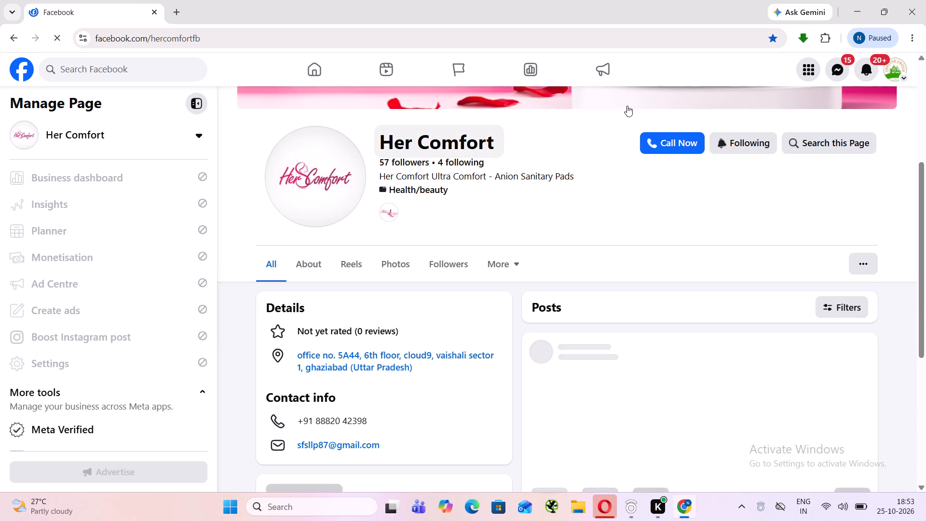
click(891, 77)
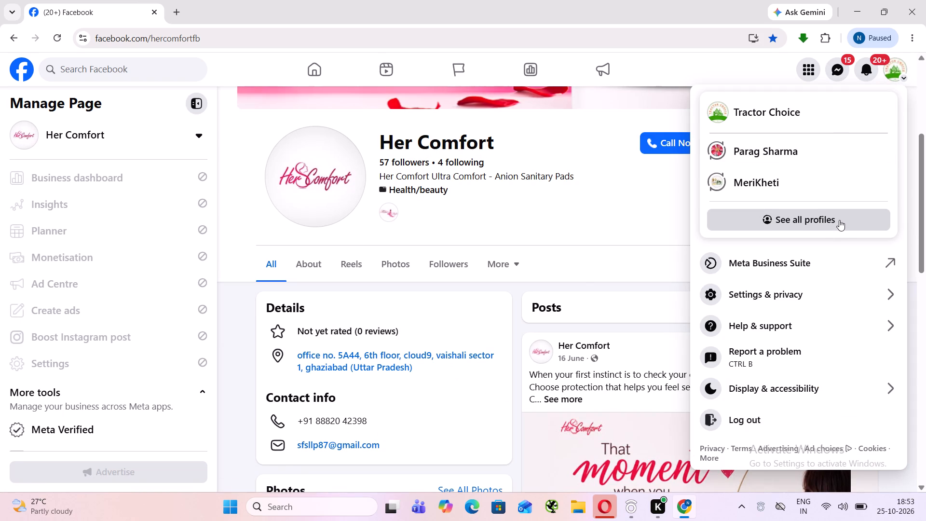
drag(815, 190, 824, 228)
click(778, 260)
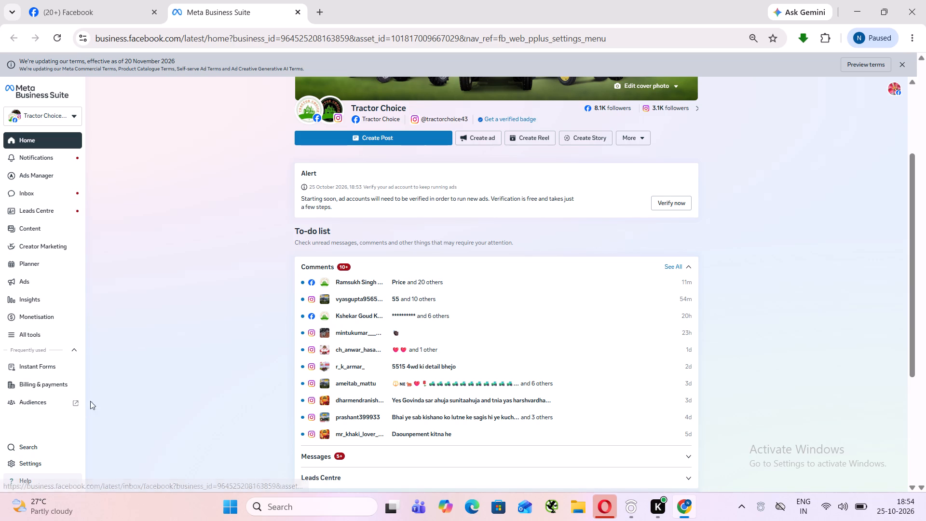
click(42, 365)
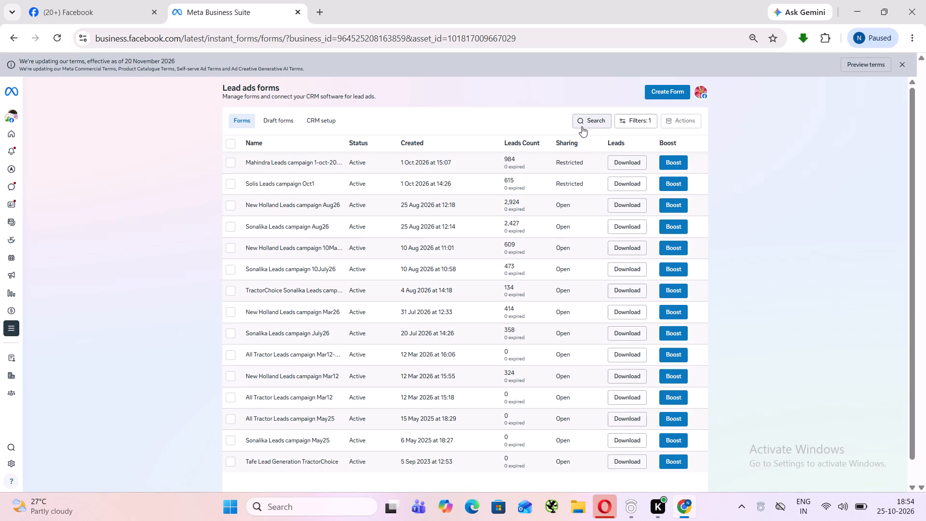
Examine the date-range download options for leads from the Mahindra Leads campaign 1-oct-2026 form, without downloading.
click(624, 159)
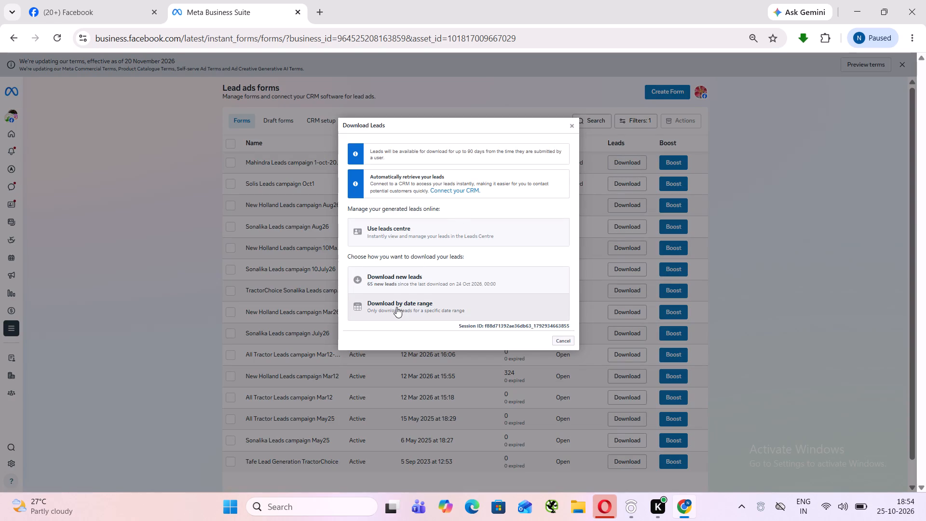
click(396, 306)
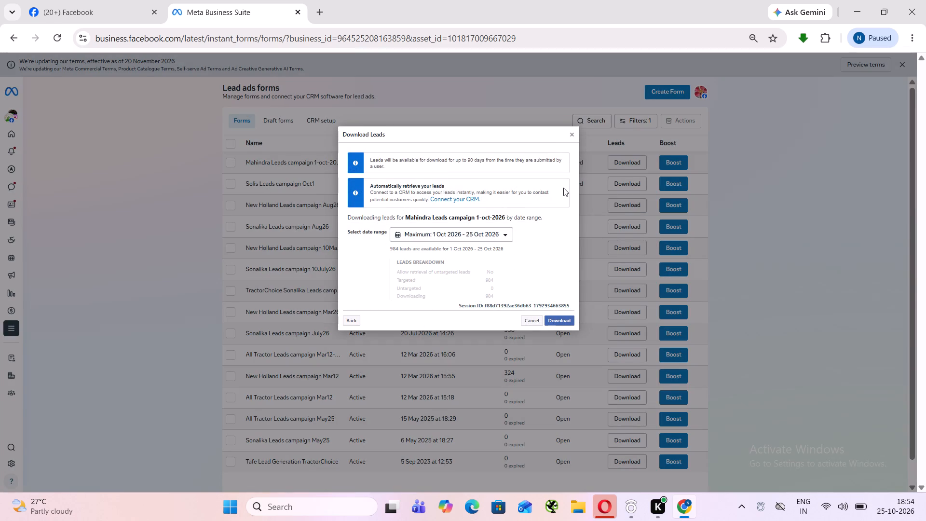
click(640, 156)
Return to the Her Comfort page on Facebook and open Meta Business Suite for it.
click(13, 0)
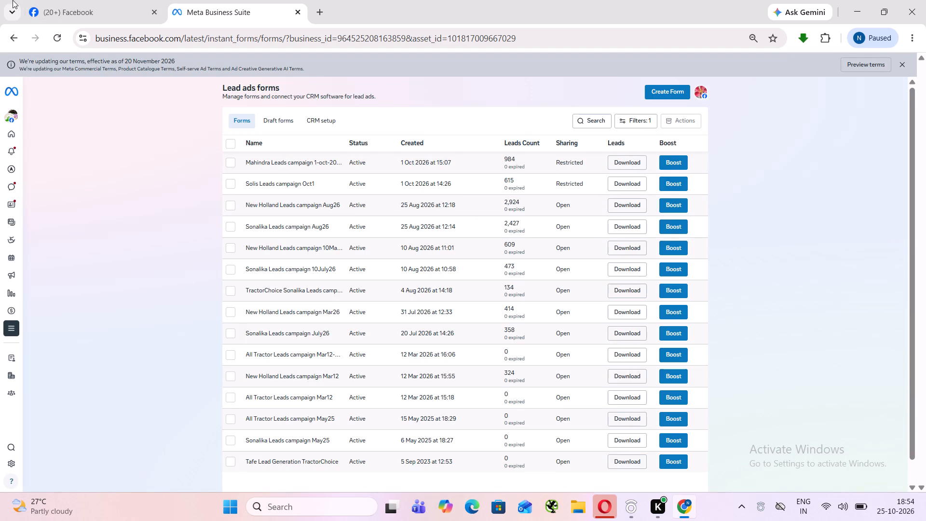
click(28, 6)
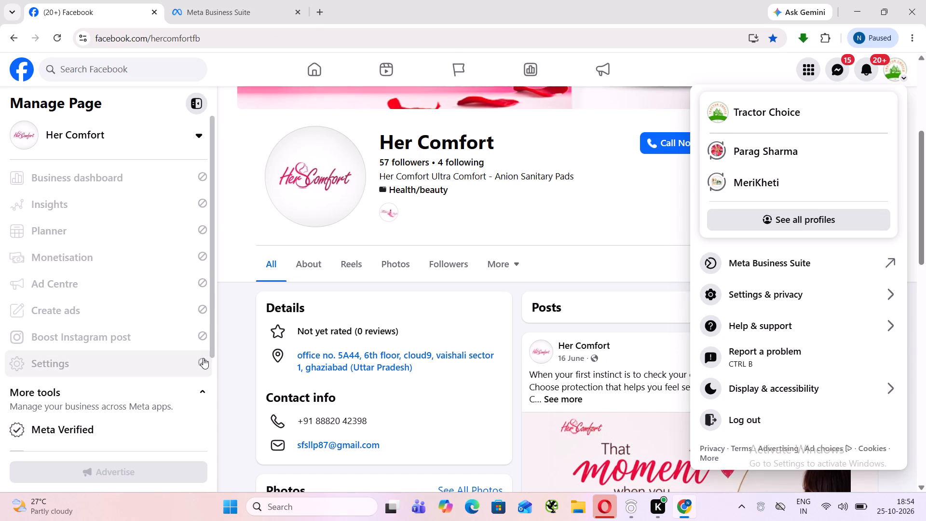
click(213, 367)
click(148, 364)
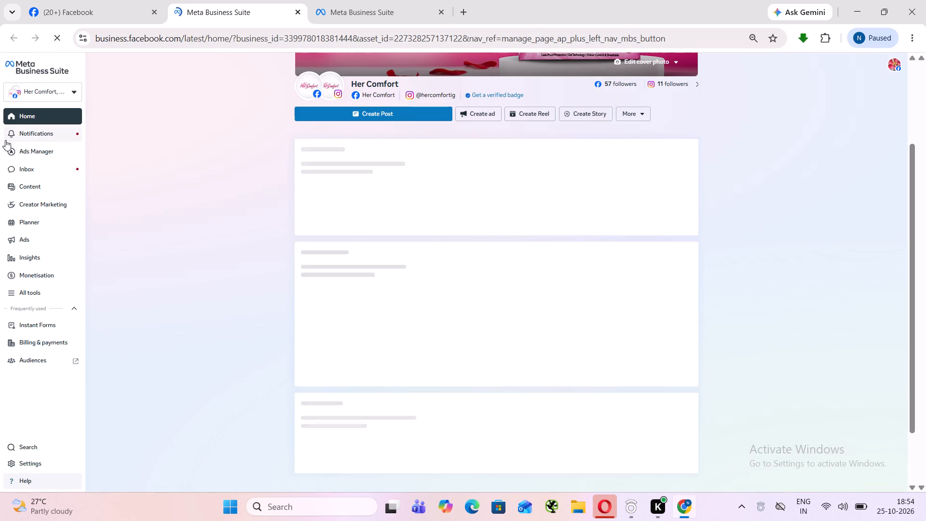
Open the Ads Manager campaigns view for the Her Comfort business.
click(48, 151)
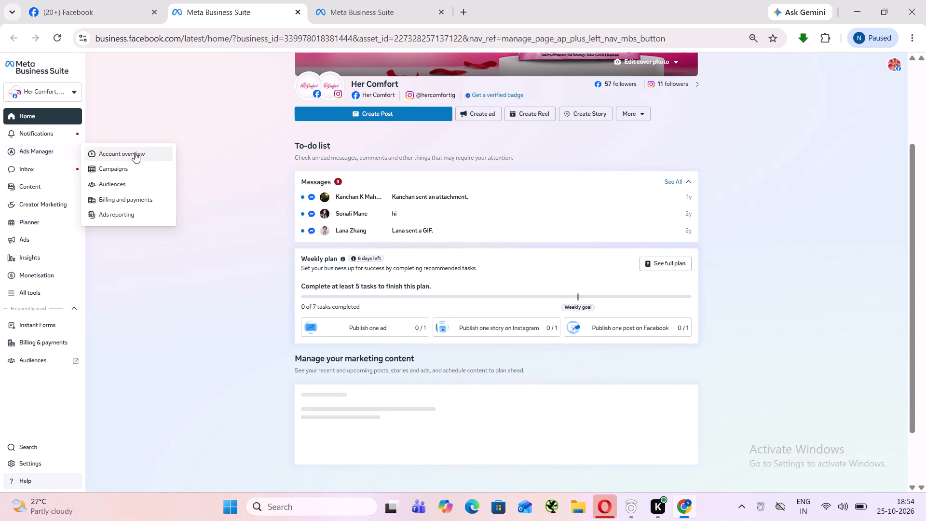
click(132, 163)
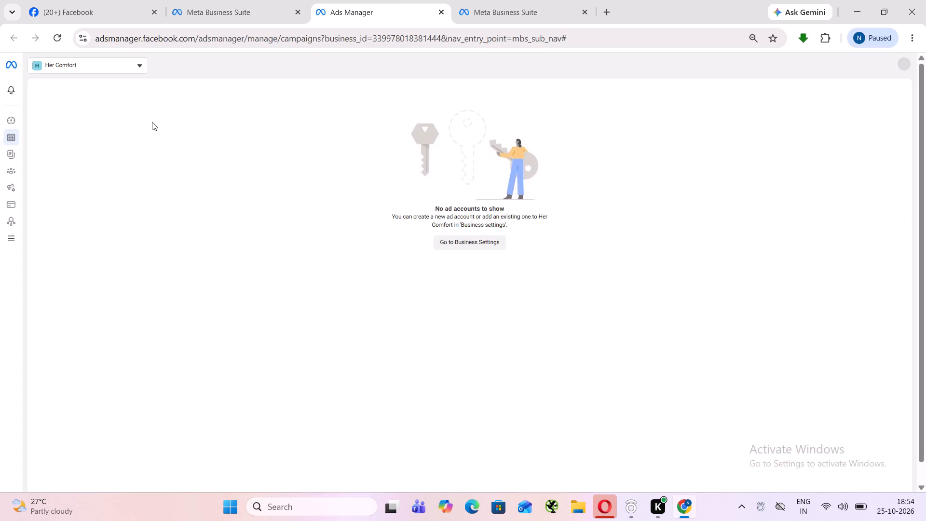
Switch Ads Manager to the Sprinted Tech portfolio's ad account marked as owned by an individual.
click(112, 62)
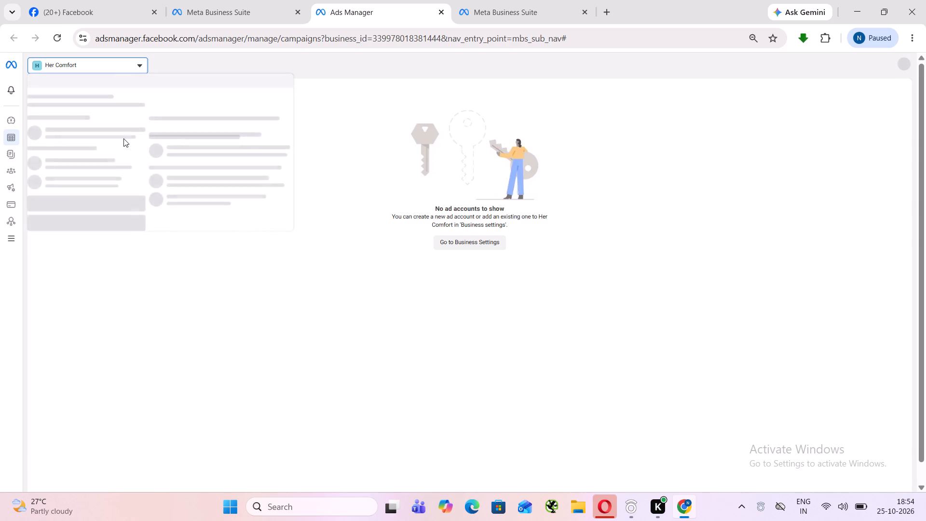
click(136, 70)
click(136, 70)
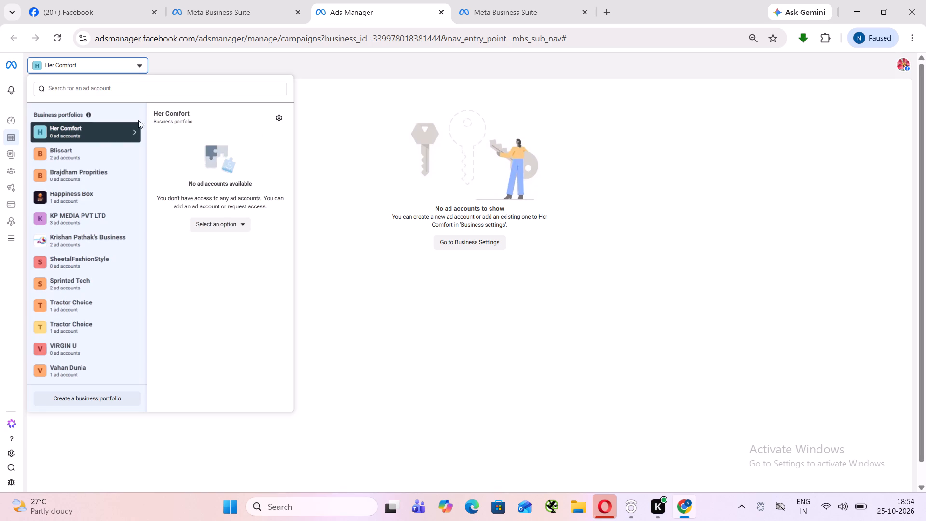
click(79, 287)
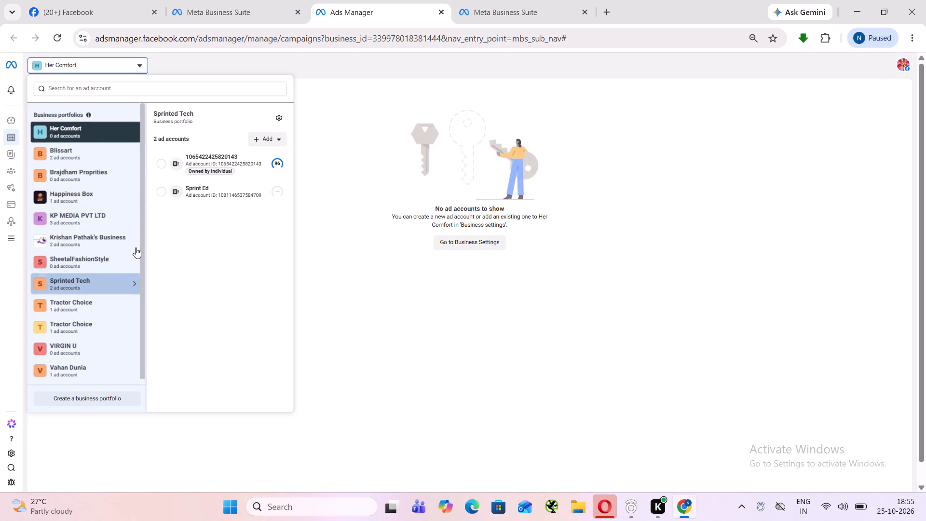
click(164, 163)
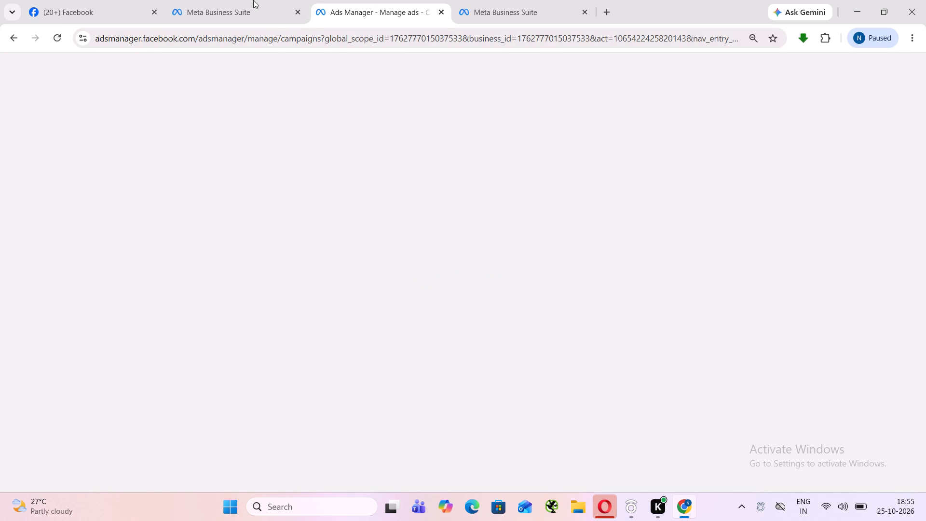
Open the Instant Forms page in the Meta Business Suite home tab.
click(210, 0)
click(26, 326)
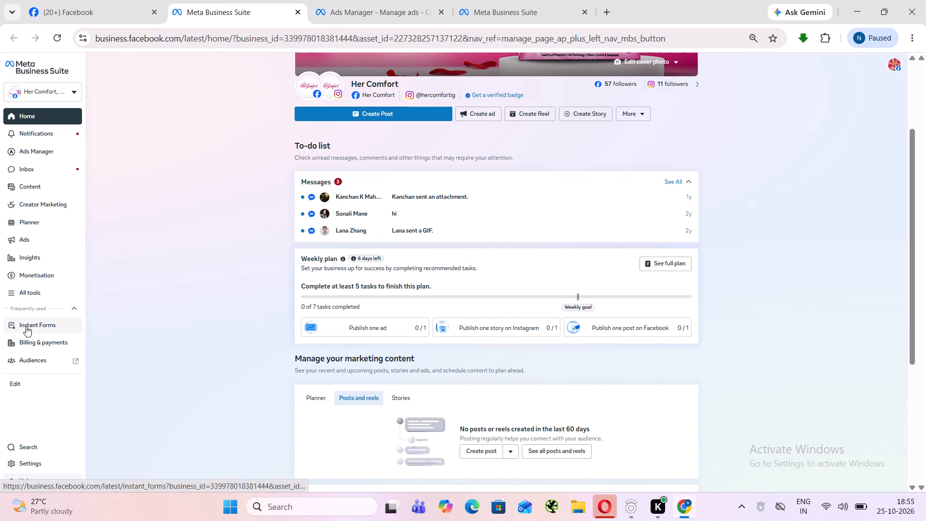
Set the campaigns' reporting date range in Ads Manager to the single day 25 October 2026.
click(420, 2)
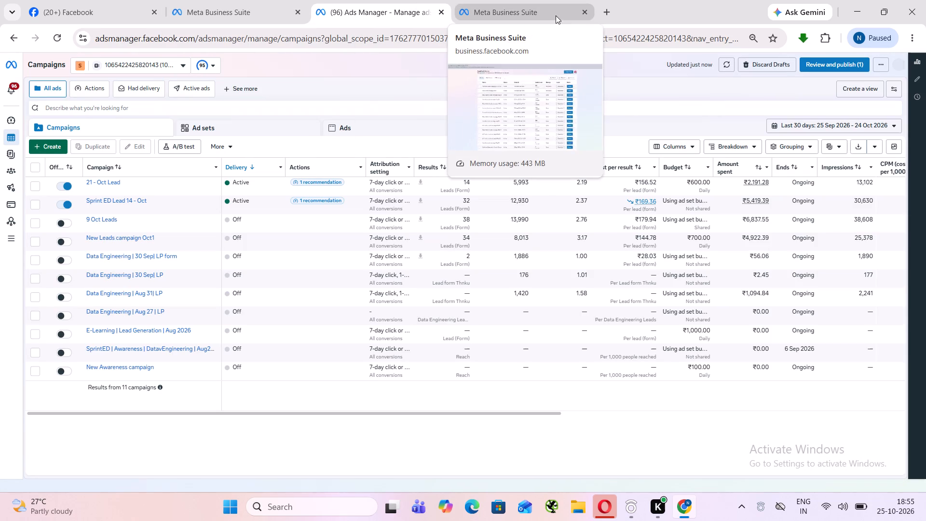
click(869, 127)
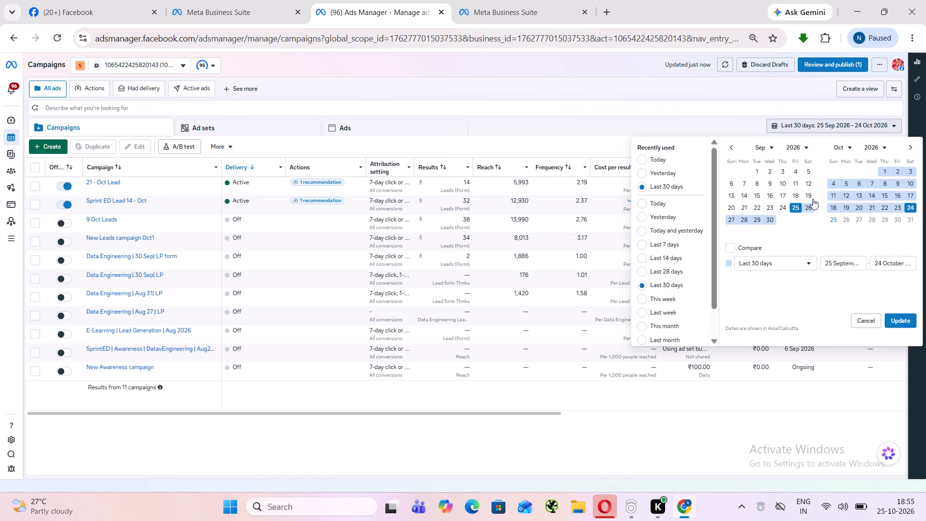
click(833, 217)
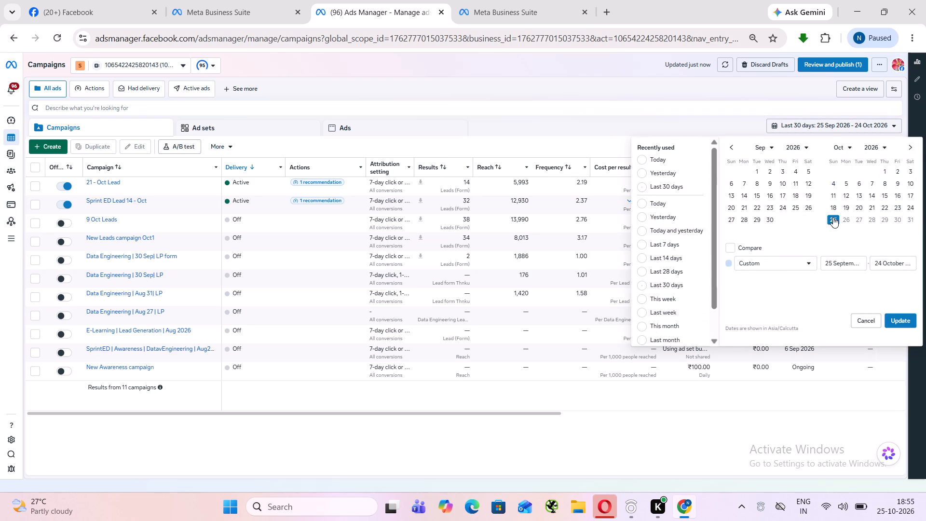
click(907, 322)
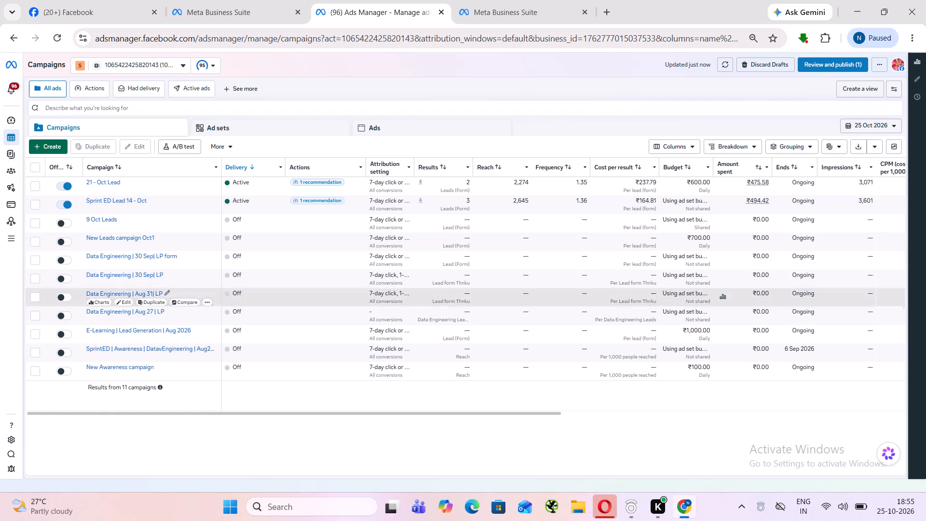
Switch the lead ads forms page in Meta Business Suite to the Sprinted Tech portfolio's Sprinted page asset.
click(207, 0)
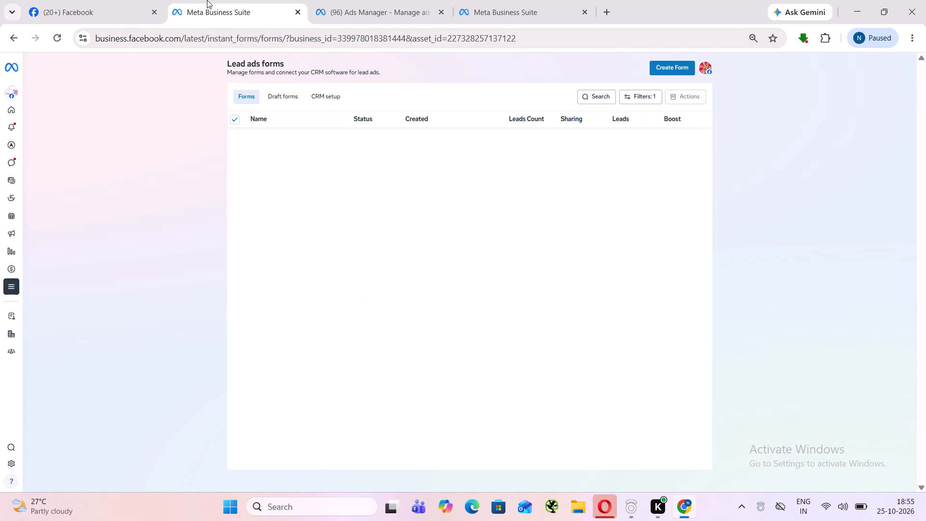
click(11, 83)
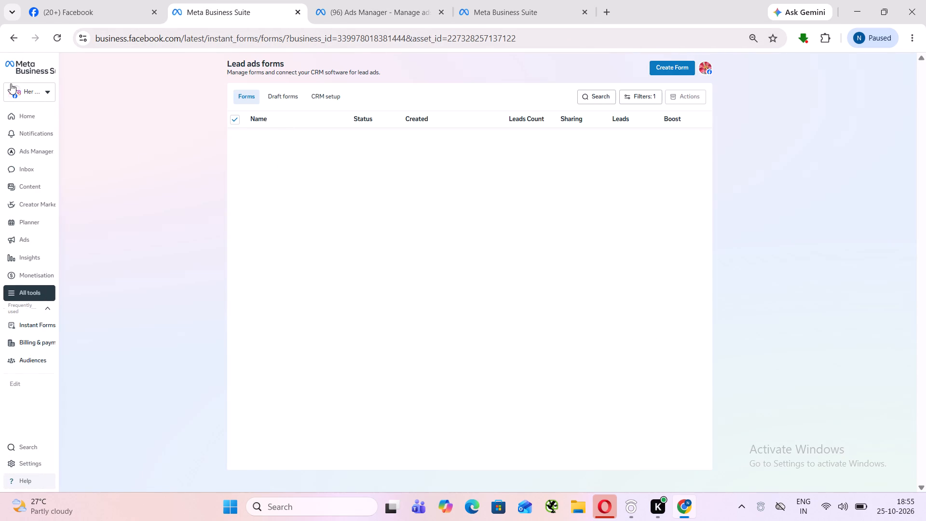
click(71, 312)
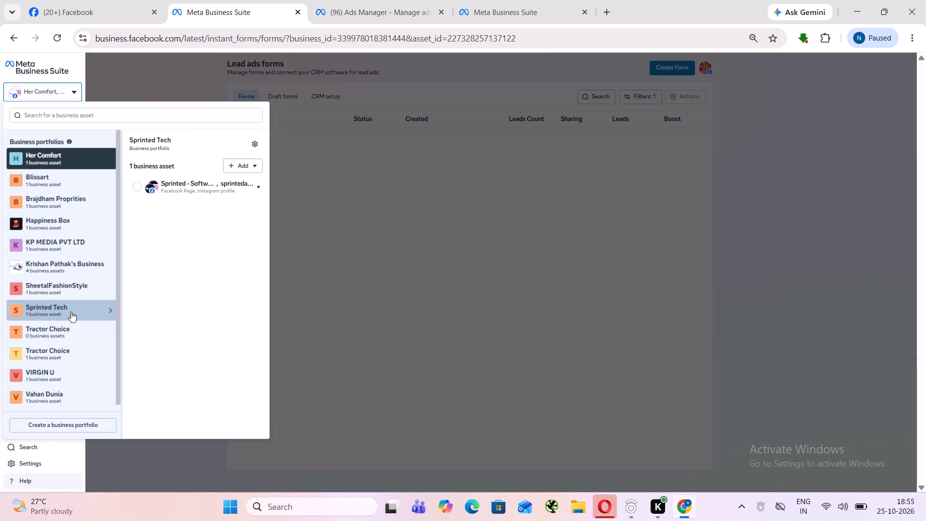
click(164, 183)
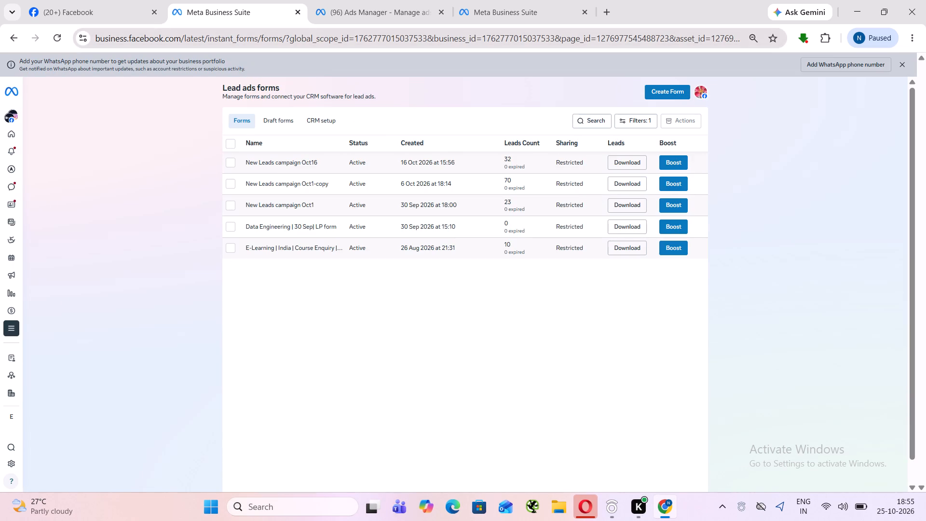
Download only the new leads of the New Leads campaign Oct16 form as an XLS file.
click(628, 162)
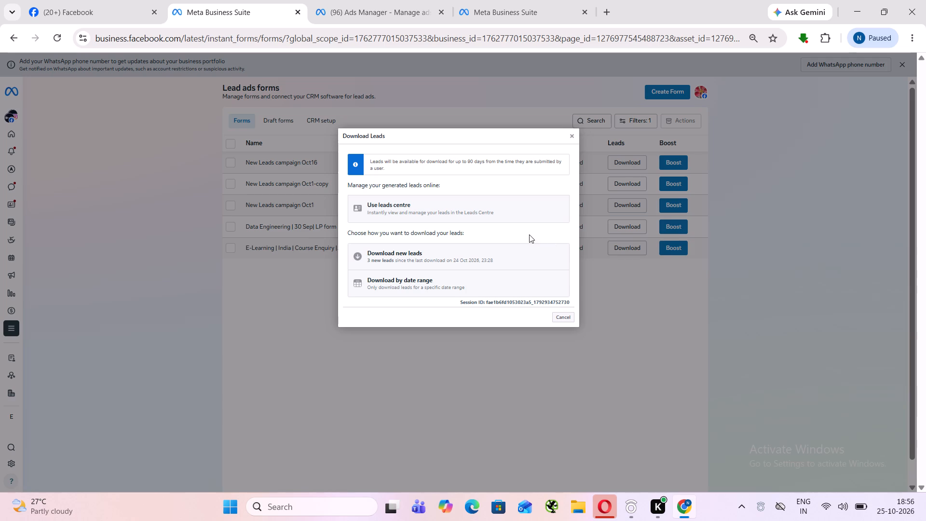
click(514, 250)
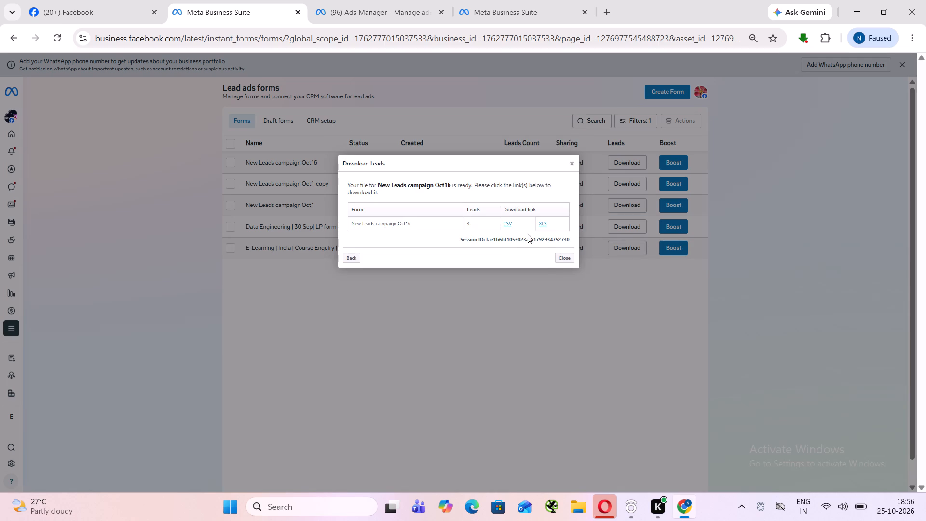
click(544, 222)
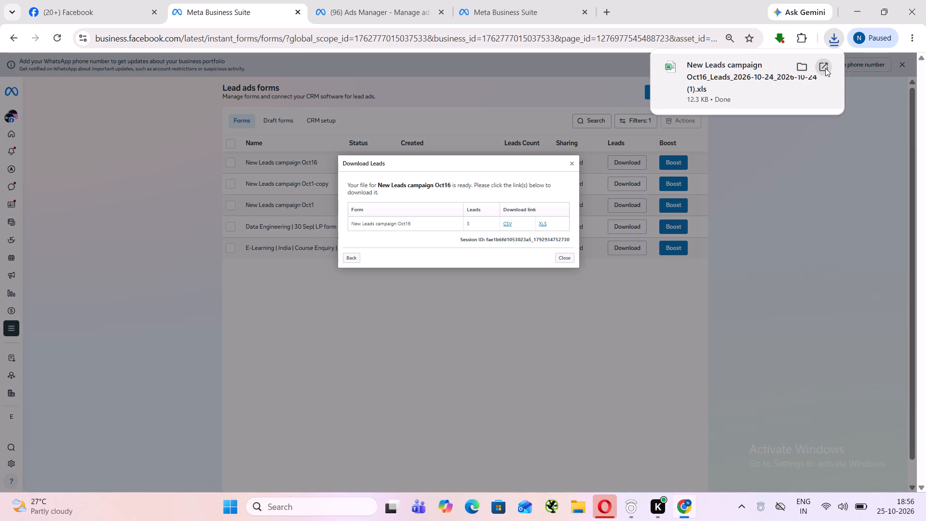
Open the downloaded Oct16 leads file in Excel despite its format mismatch and enable editing.
click(825, 68)
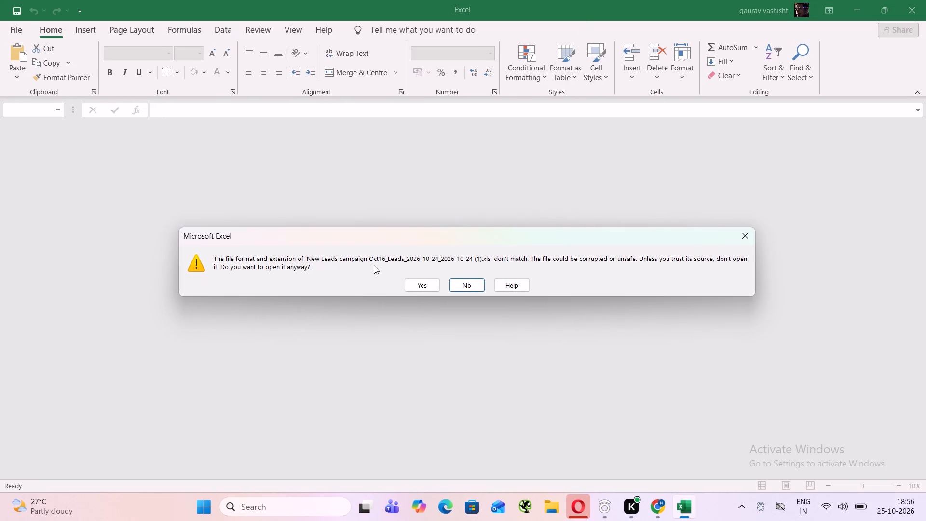
click(422, 286)
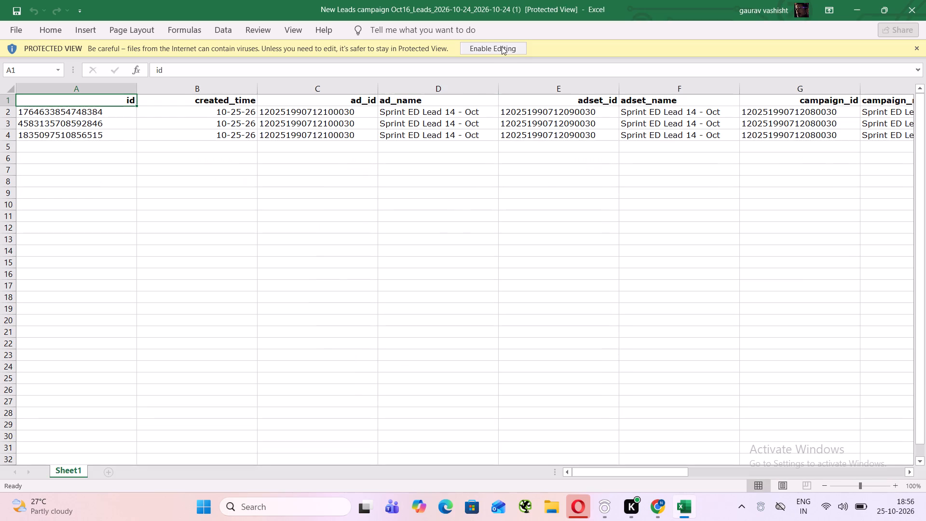
click(499, 49)
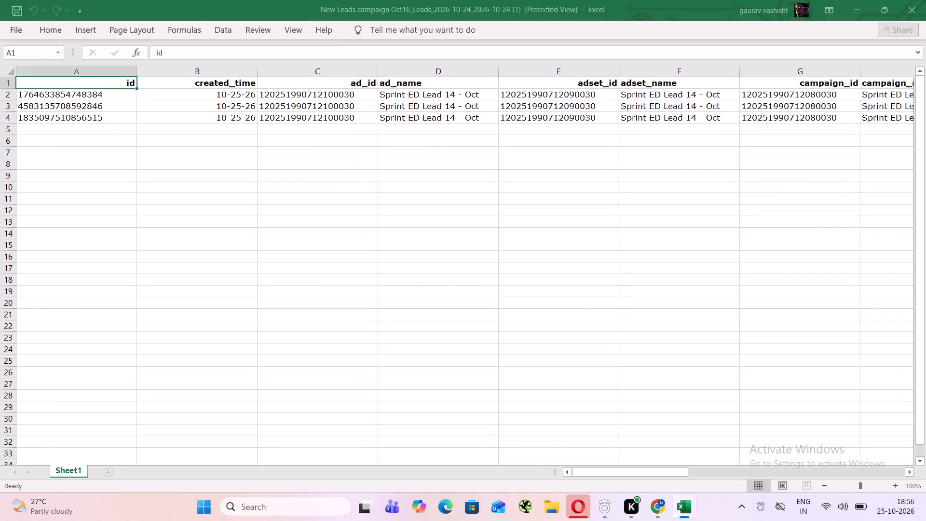
Select all lead rows below the header, from the id column through lead_status (A2:T4).
right_drag(64, 152, 402, 281)
click(251, 226)
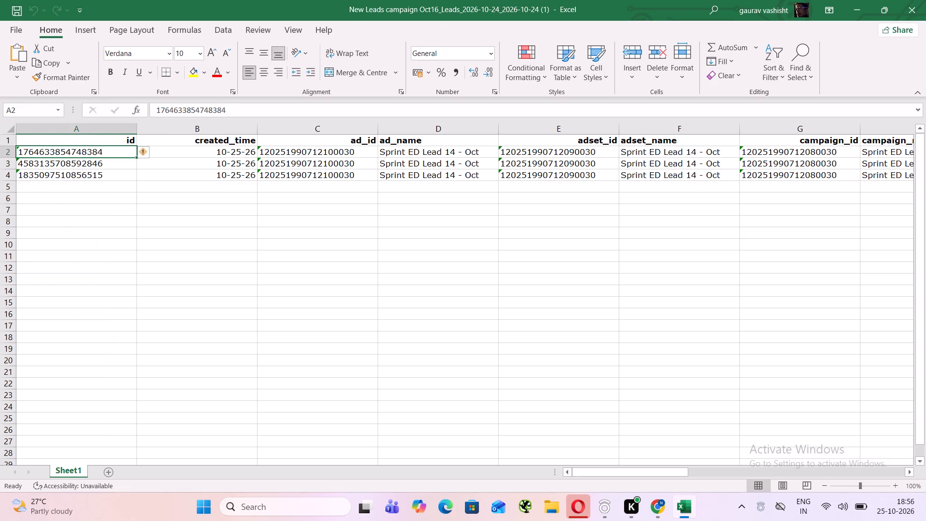
drag(117, 151, 508, 176)
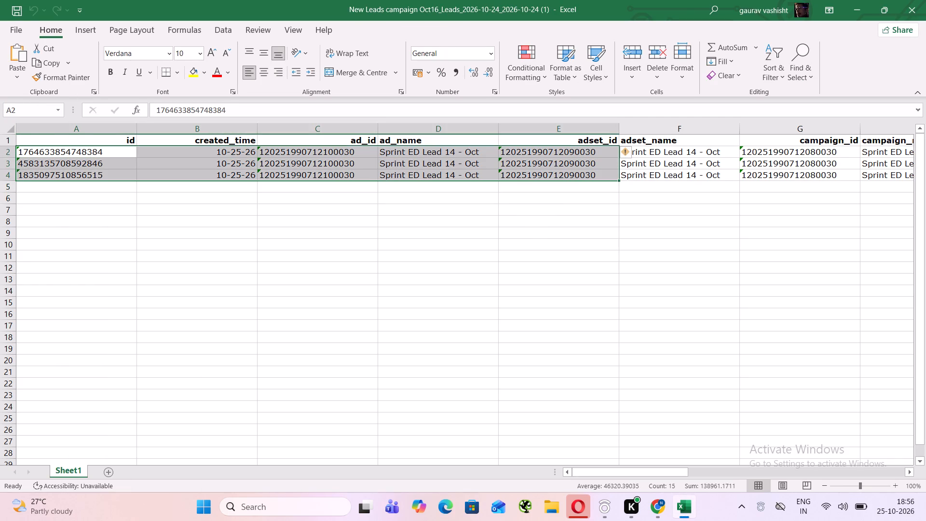
key(Left)
key(shift+Right)
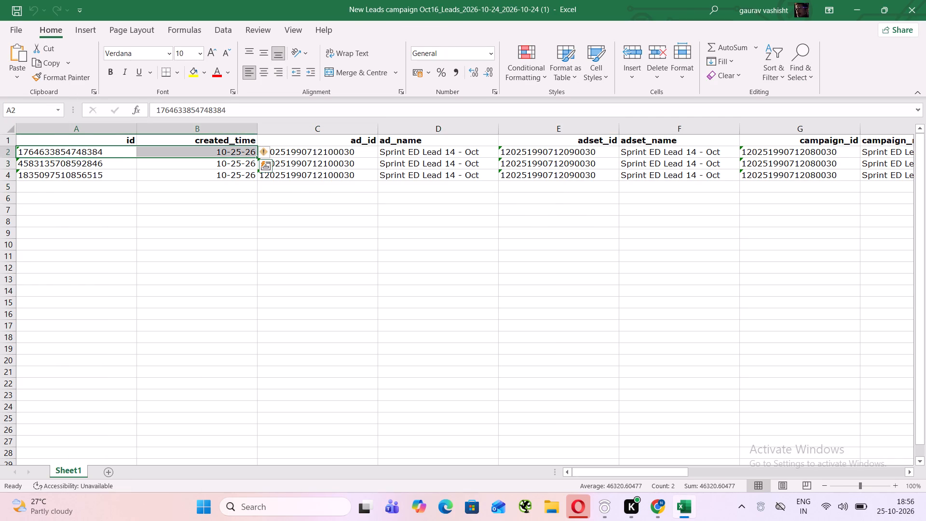
key(Left)
key(Left)
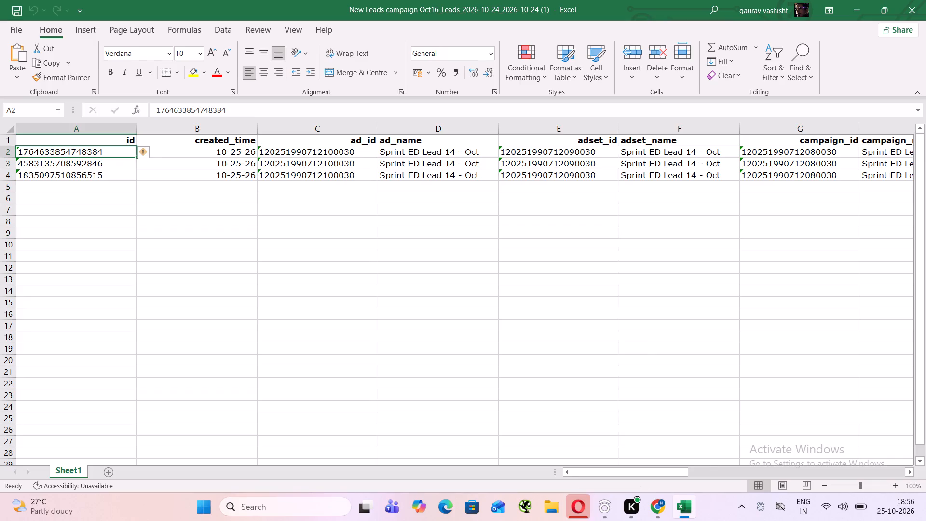
key(ctrl+shift+Right)
key(shift+Down)
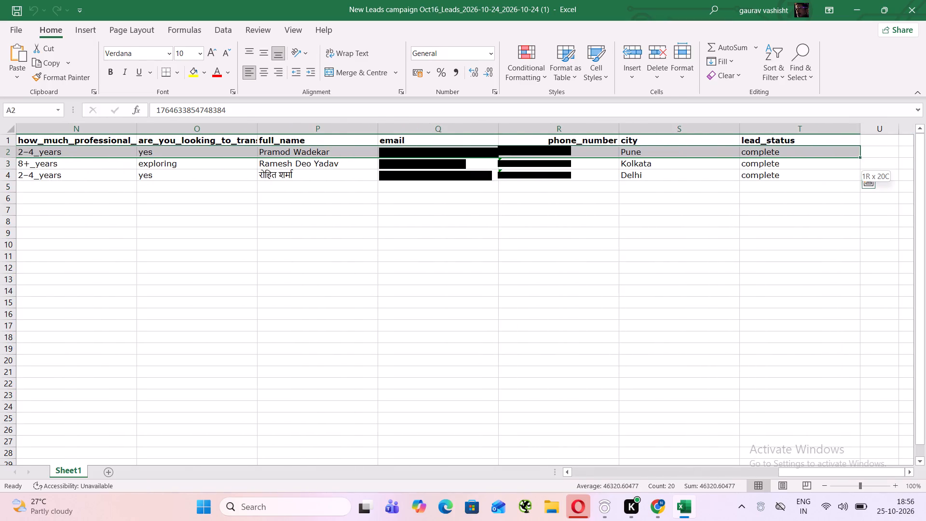
key(shift+Down)
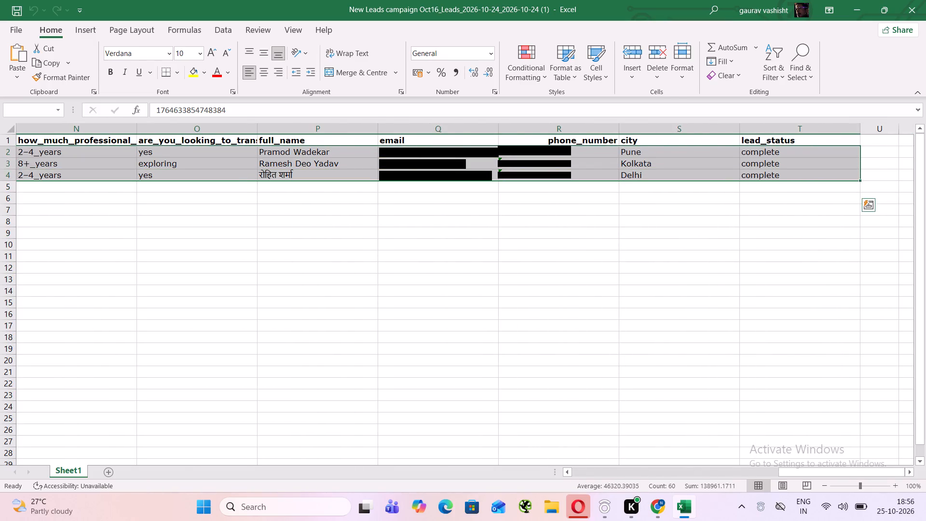
Copy the selected lead rows and minimize the Excel workbook to return to the Meta Business Suite lead forms in Chrome.
right_click(510, 169)
click(539, 165)
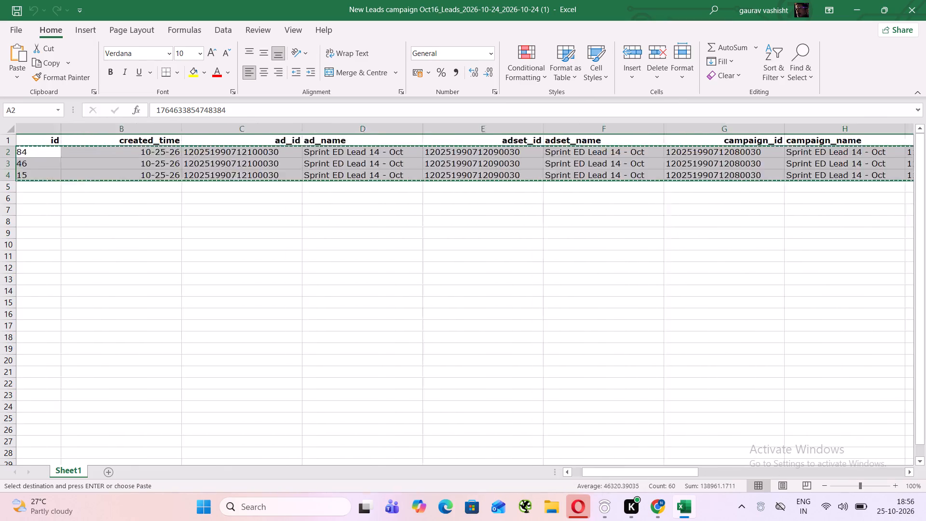
click(845, 0)
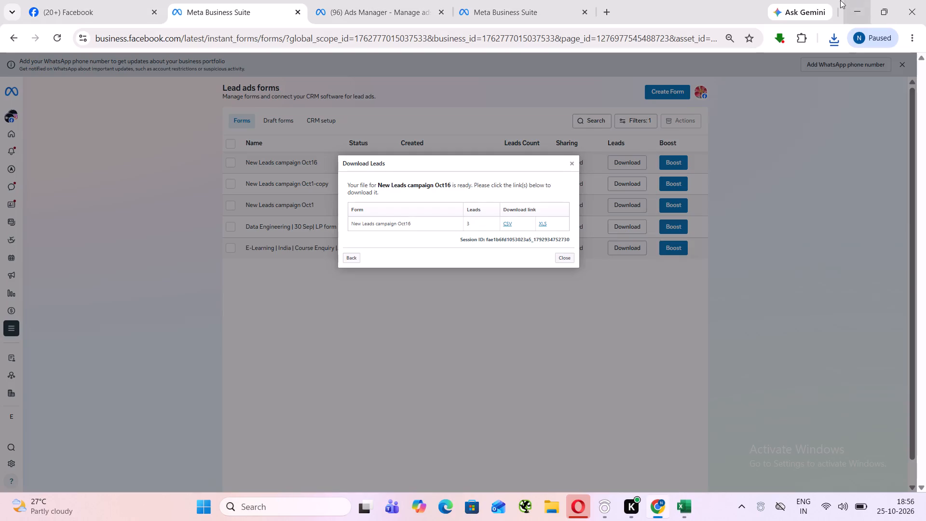
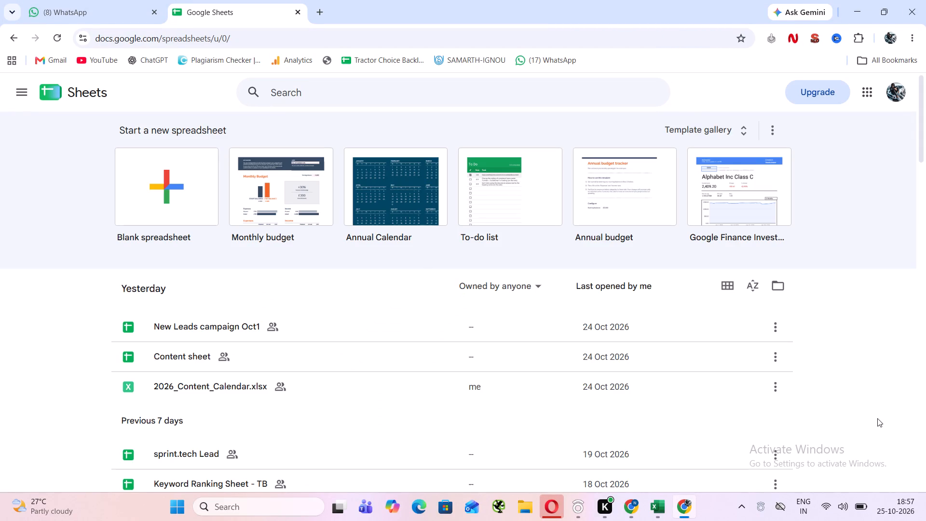
Open the New Leads campaign Oct1 spreadsheet from the recent files in Google Sheets.
click(452, 323)
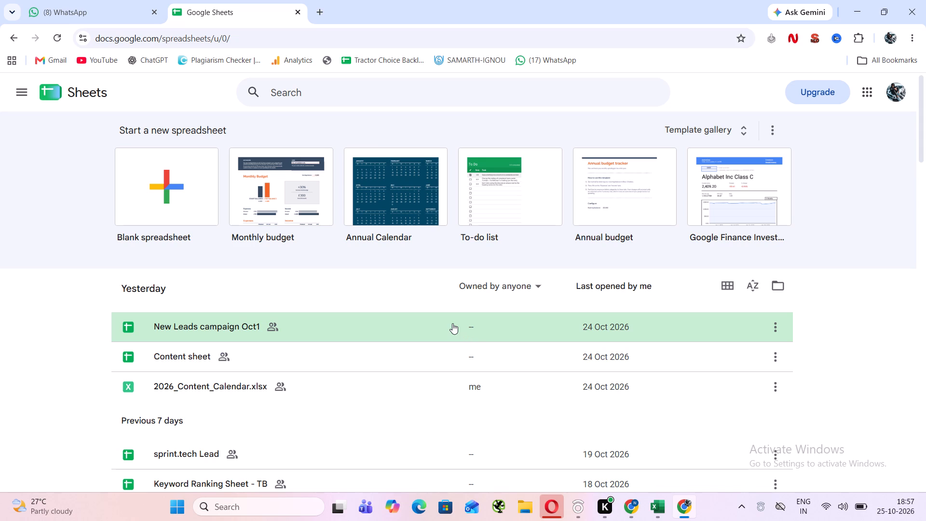
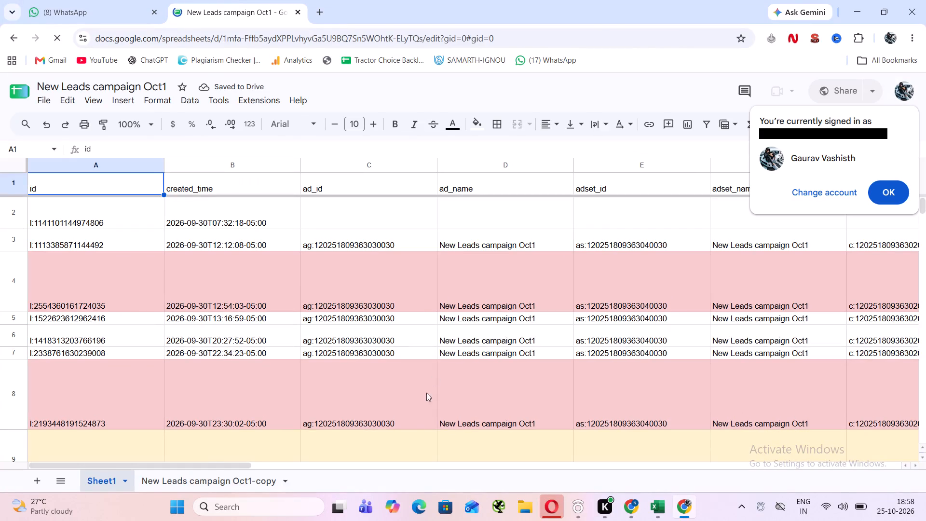
Paste the copied Oct16 leads into the first empty row, from A109, of the New Leads campaign Oct1-copy sheet in Google Sheets.
click(257, 476)
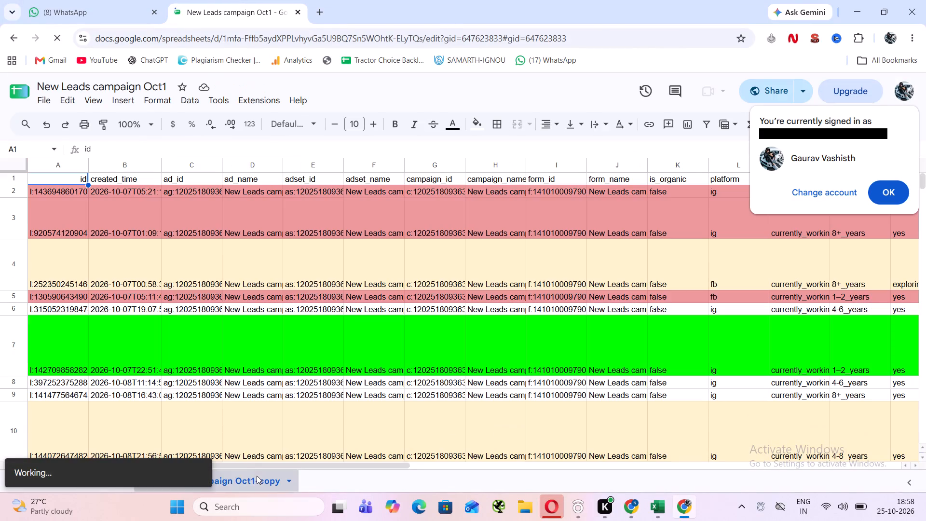
key(ctrl+Down)
key(ctrl+Down)
key(ctrl+Down)
key(ctrl+Down)
key(ctrl+Down)
key(ctrl+Down)
key(ctrl+Down)
key(ctrl+Down)
key(ctrl+Down)
key(ctrl+Down)
key(ctrl+Down)
key(ctrl+Down)
key(ctrl+Down)
key(ctrl+Down)
key(ctrl+Down)
key(ctrl+Down)
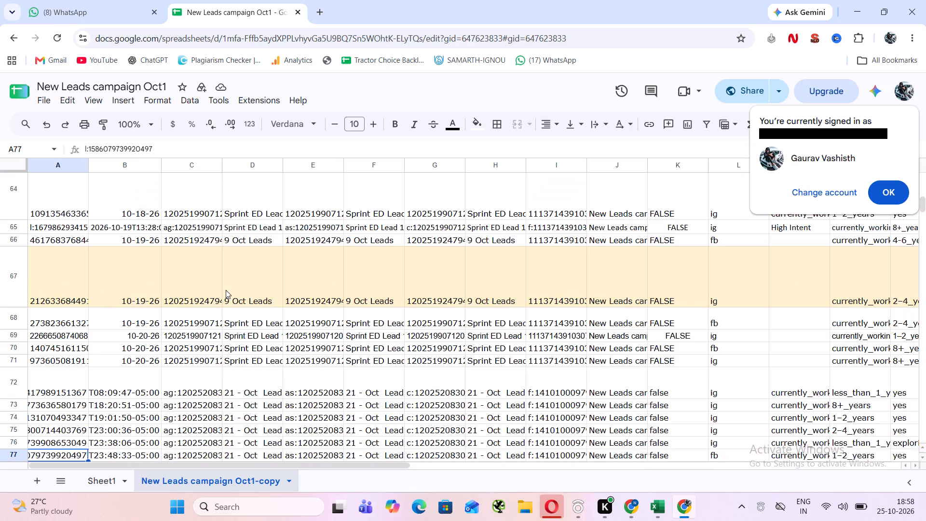
key(ctrl+Up)
key(Down)
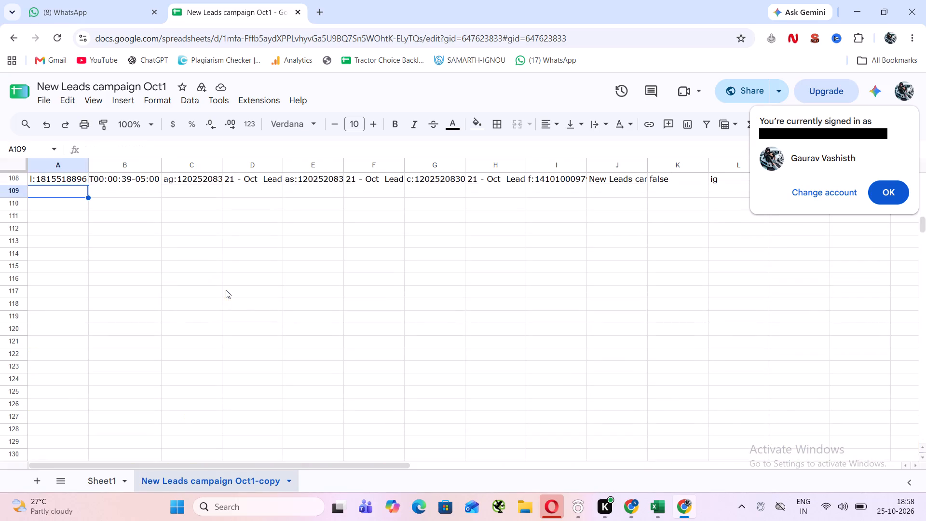
key(ctrl+v)
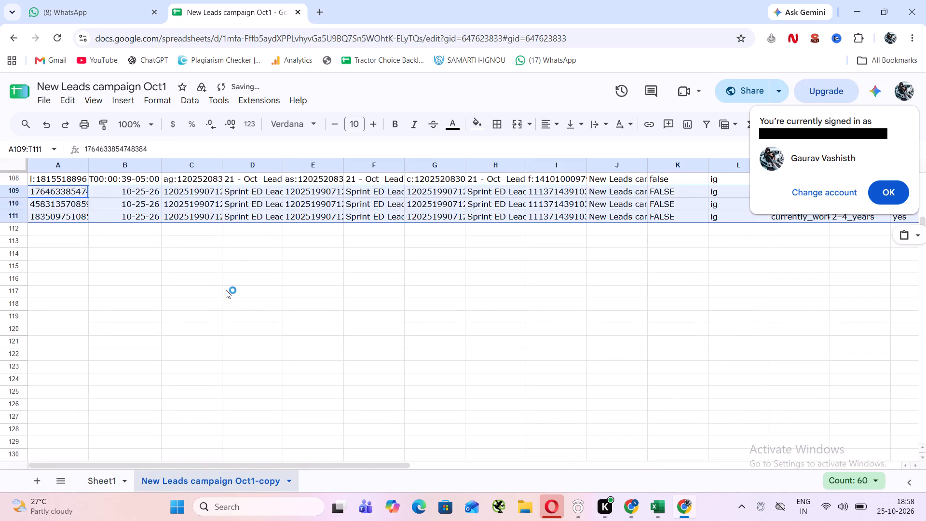
Review the city, status and notes columns of rows 103 to 111, dismissing the account notice, and return to empty cell A112.
key(Right)
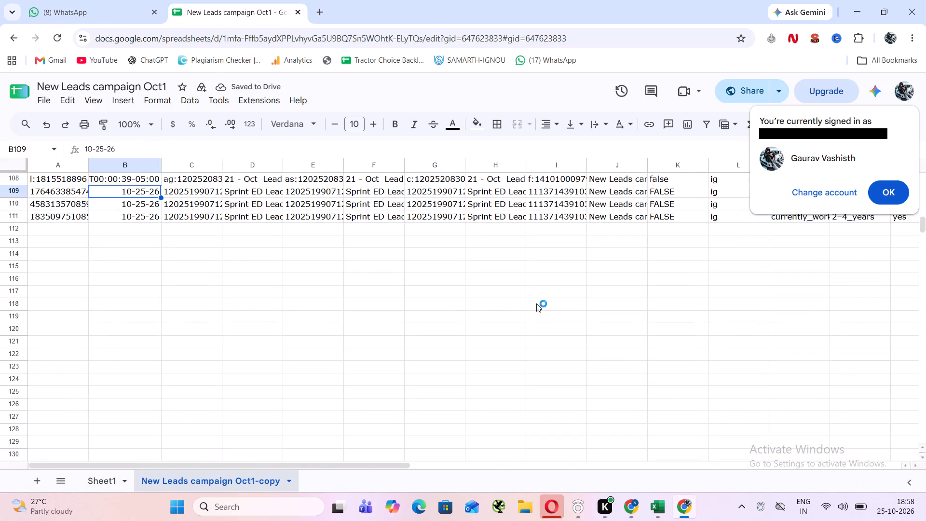
key(ctrl+Right)
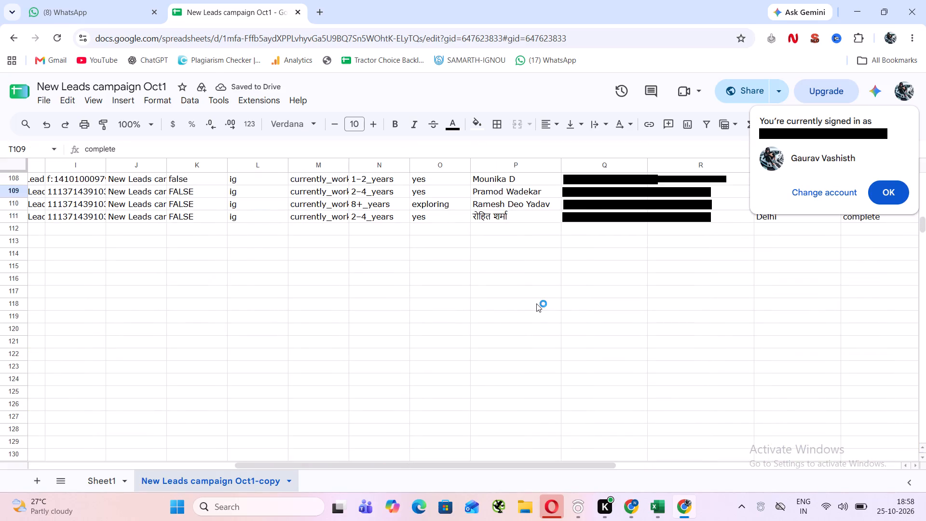
click(536, 303)
click(902, 192)
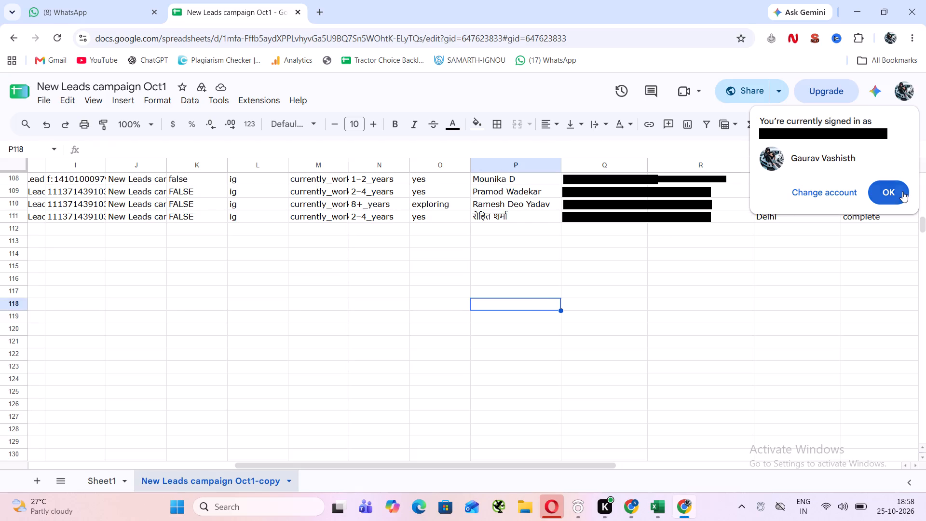
key(Up)
key(Up)
key(Up)
key(Up)
key(Up)
key(Up)
key(Up)
key(Up)
key(Up)
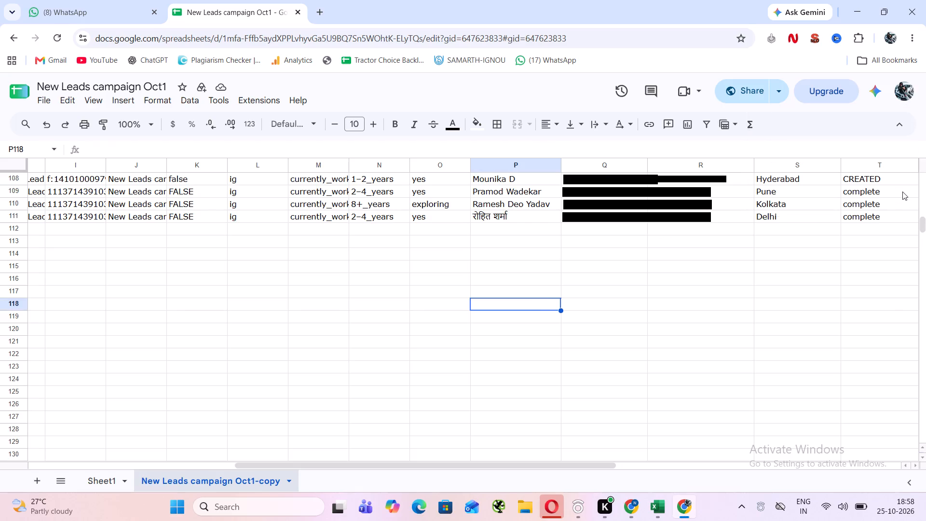
key(Right)
click(885, 195)
key(Up)
key(Up)
key(Up)
key(Up)
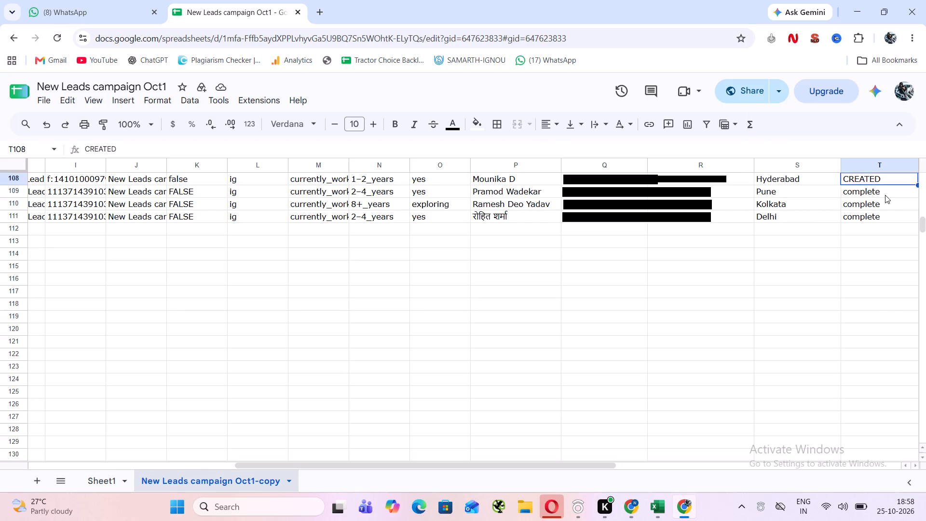
key(Up)
key(Right)
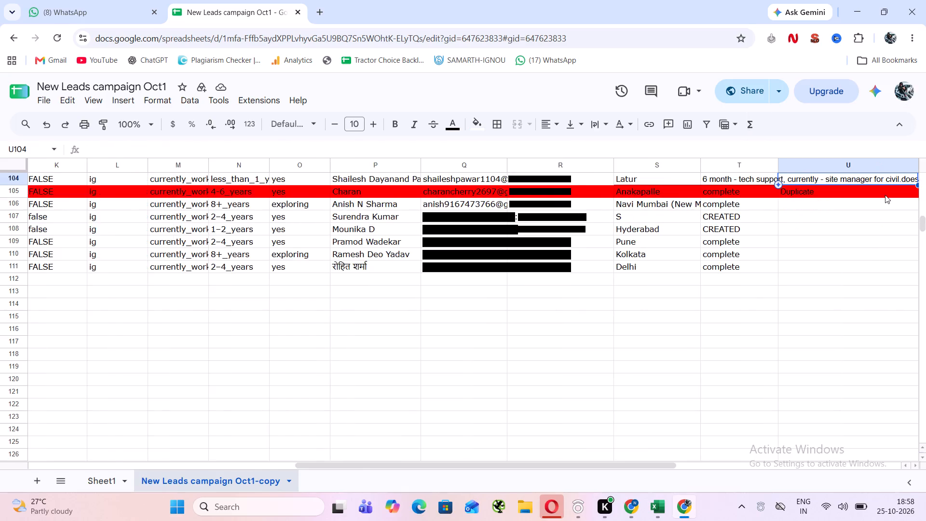
key(Right)
key(Up)
key(Left)
key(Left)
key(Left)
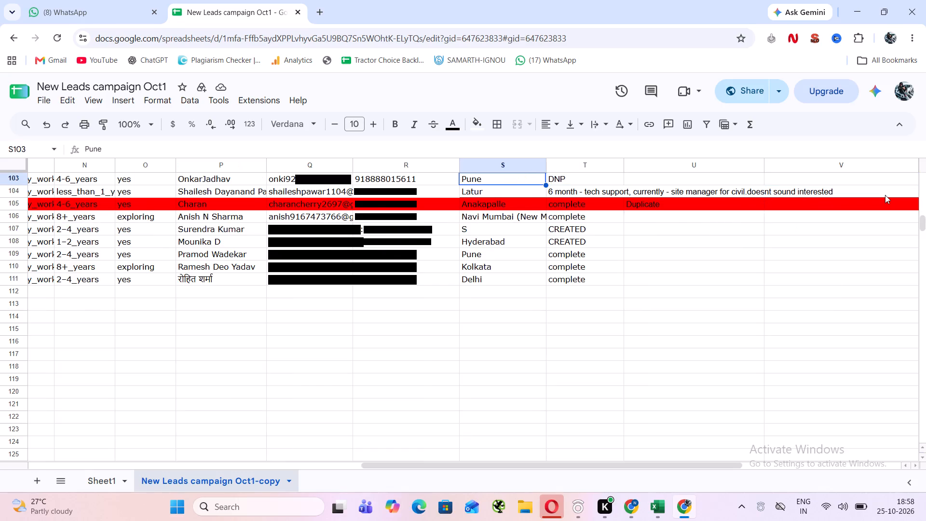
key(Down)
key(Down)
key(Down)
key(Down)
key(Down)
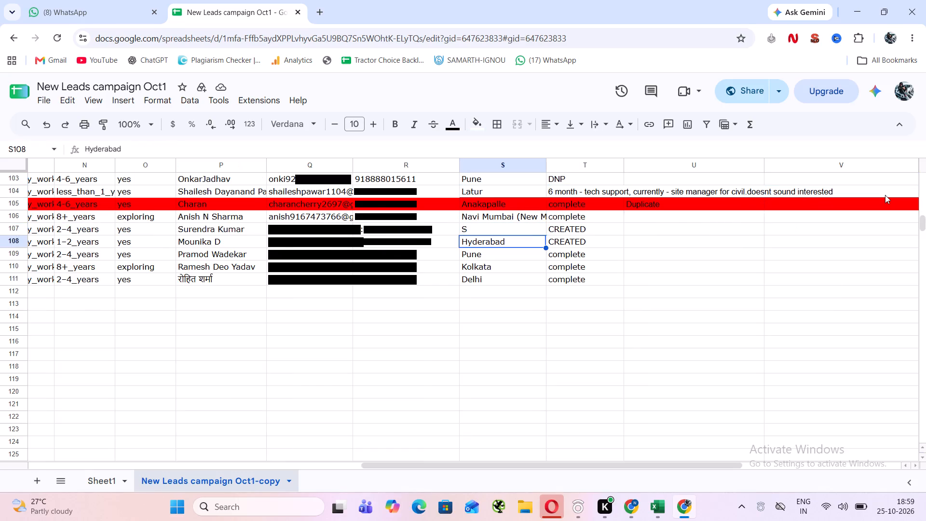
key(Down)
key(Down)
key(Down)
key(Down)
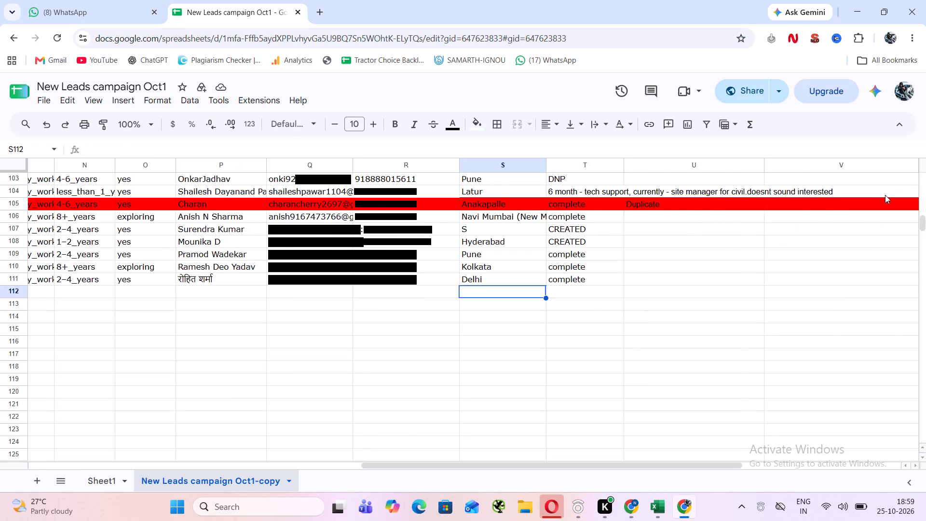
key(ctrl+Left)
key(Up)
key(Down)
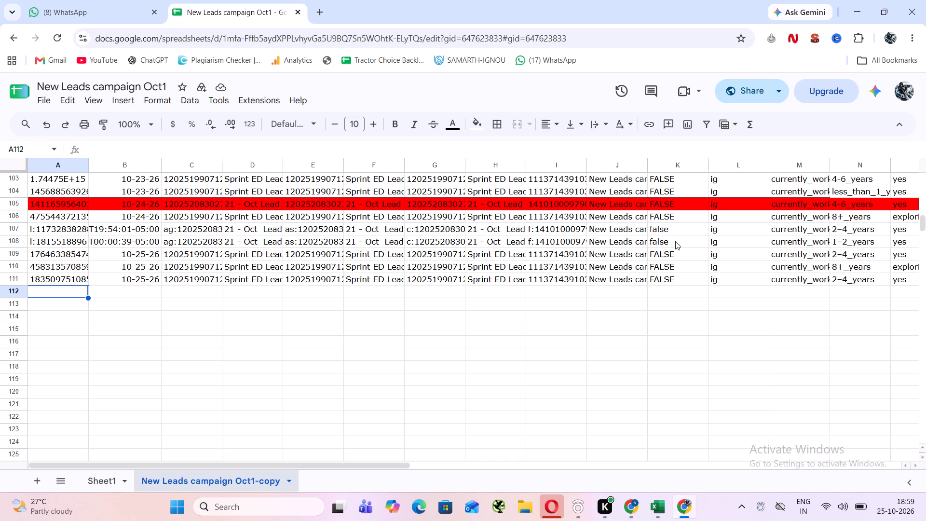
Back in Meta Business Suite, download only the new leads of the New Leads campaign Oct1-copy form as an XLS file.
click(631, 520)
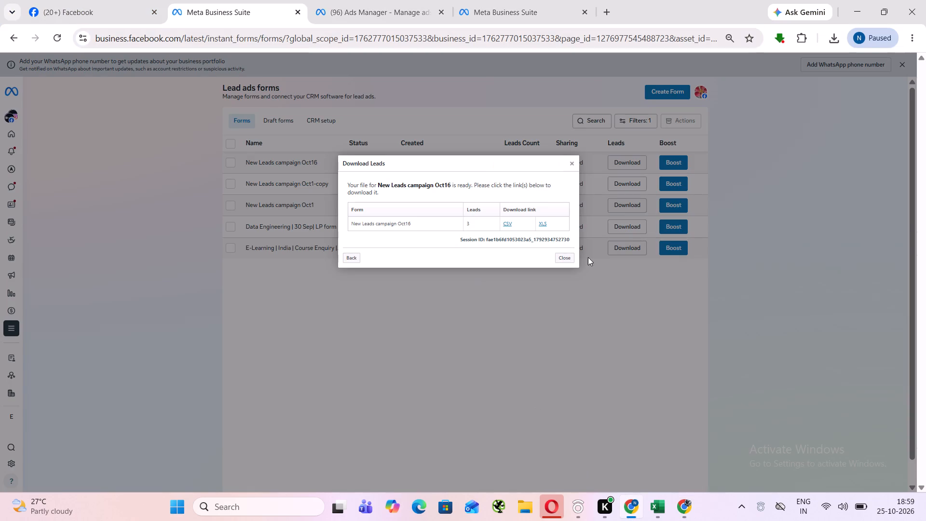
click(629, 180)
click(628, 181)
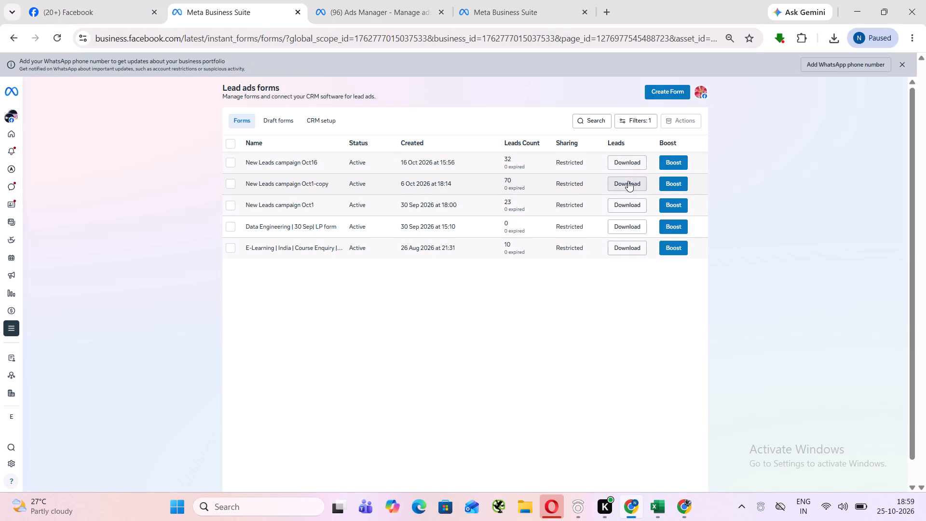
click(460, 260)
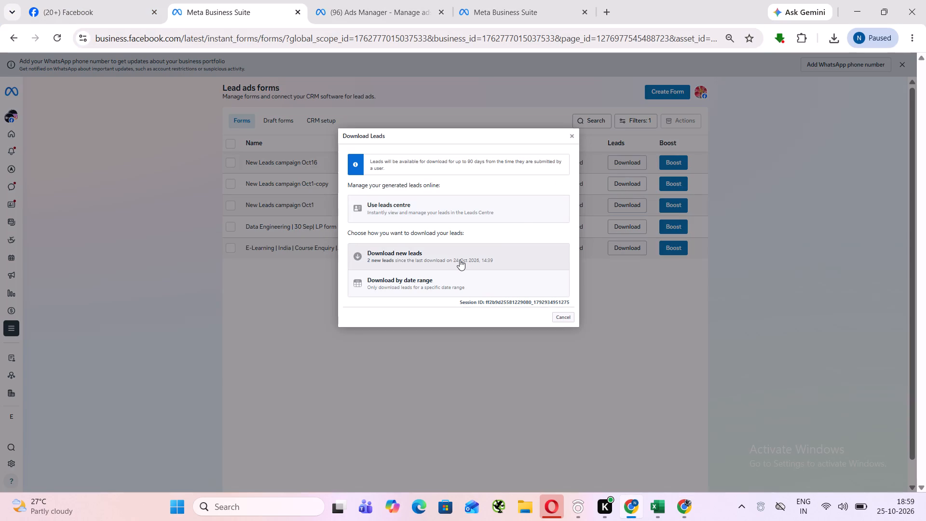
click(545, 222)
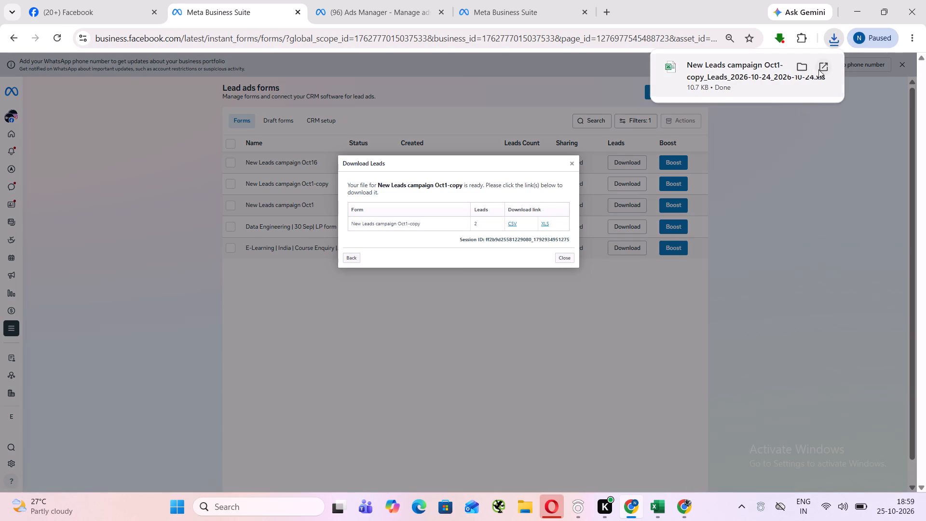
Open the downloaded Oct1-copy leads file in Excel despite its format mismatch and enable editing.
click(820, 67)
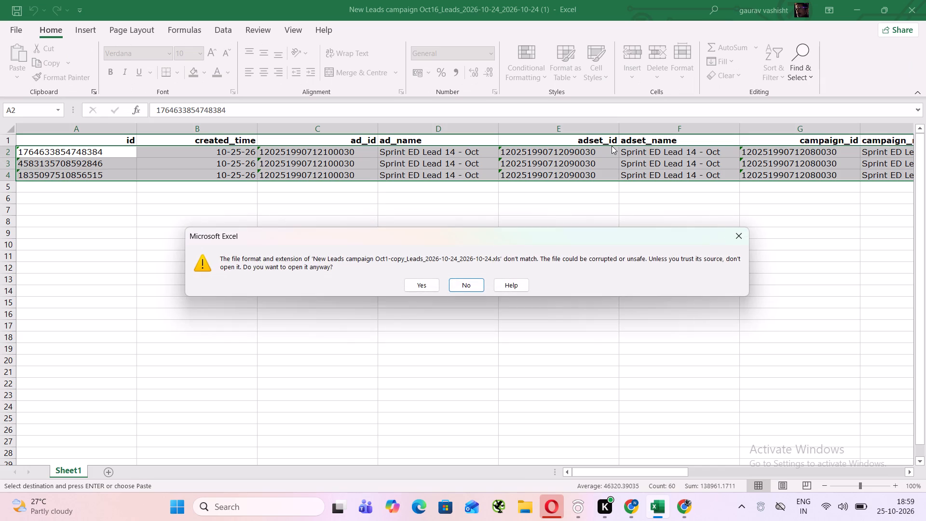
click(417, 279)
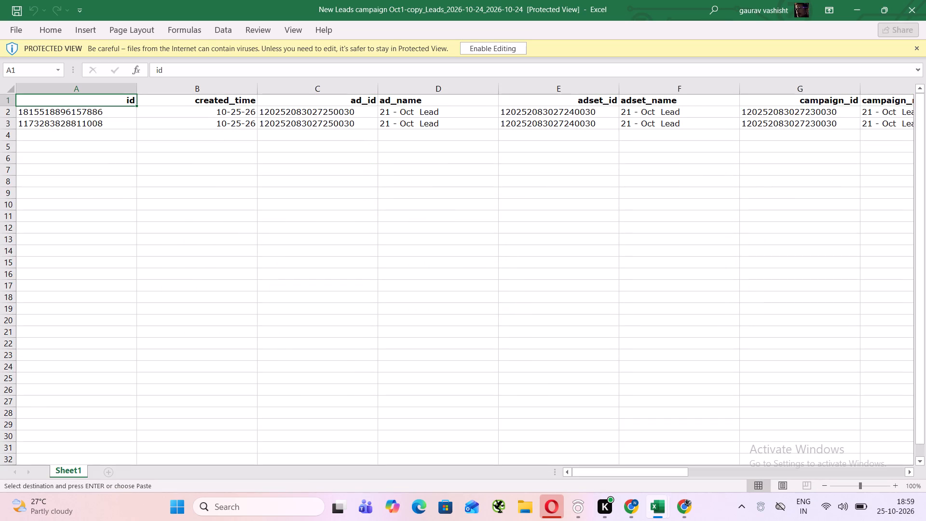
click(500, 46)
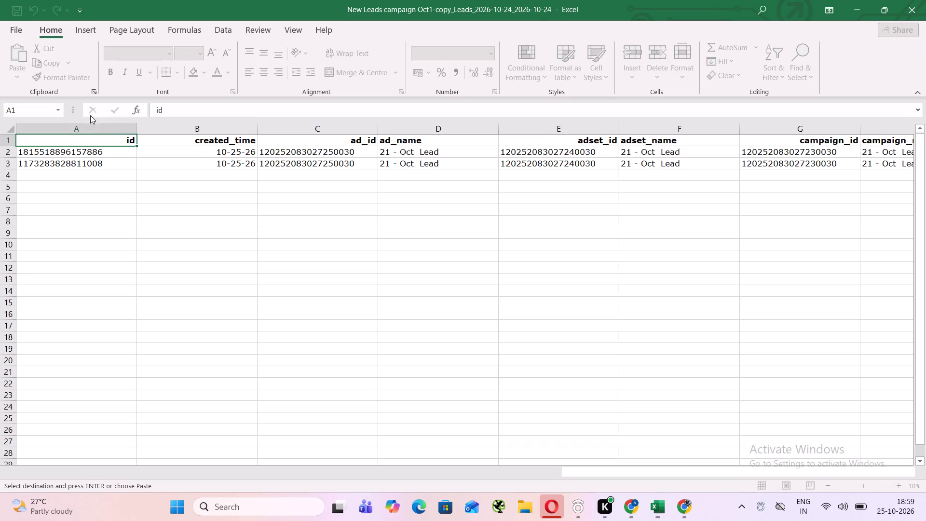
Copy all lead rows below the header, from the id column through lead_status (A2:T3).
click(81, 147)
click(78, 153)
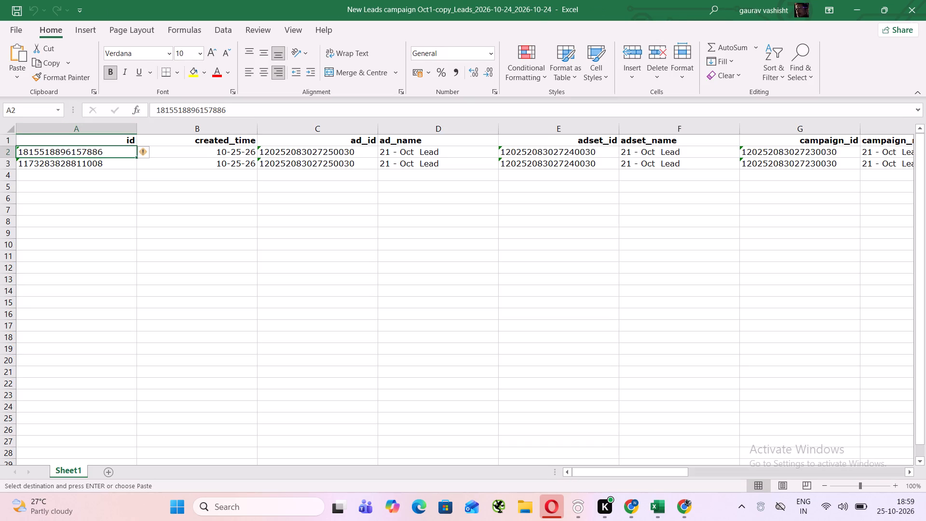
key(Left)
key(shift+Right)
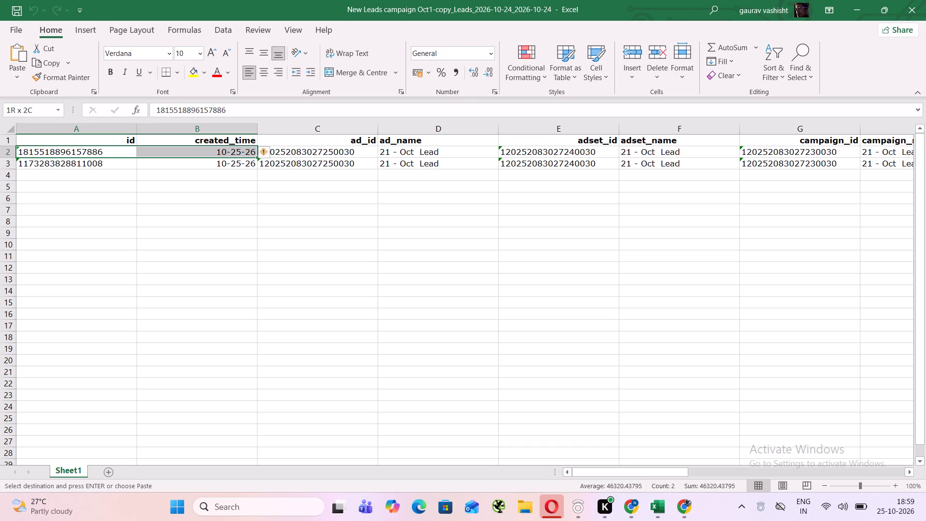
key(shift+Left)
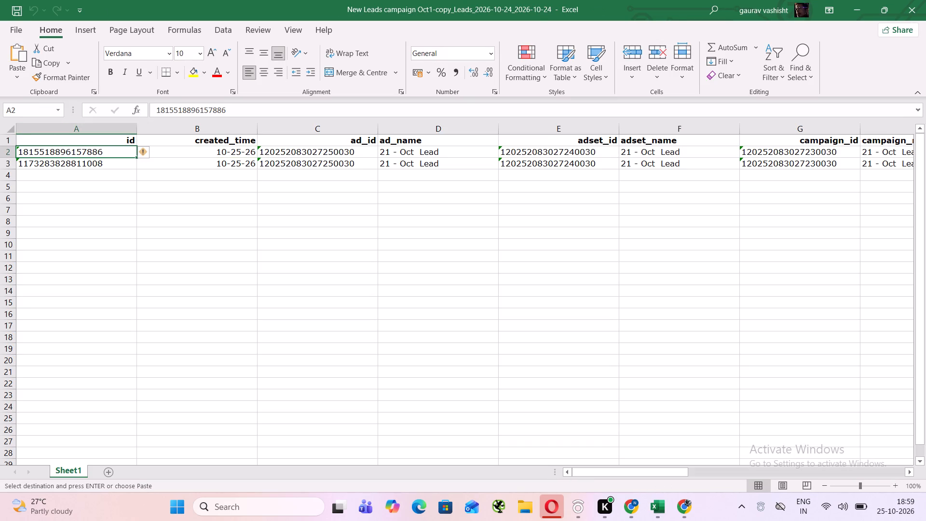
key(ctrl+shift+Right)
key(shift+Down)
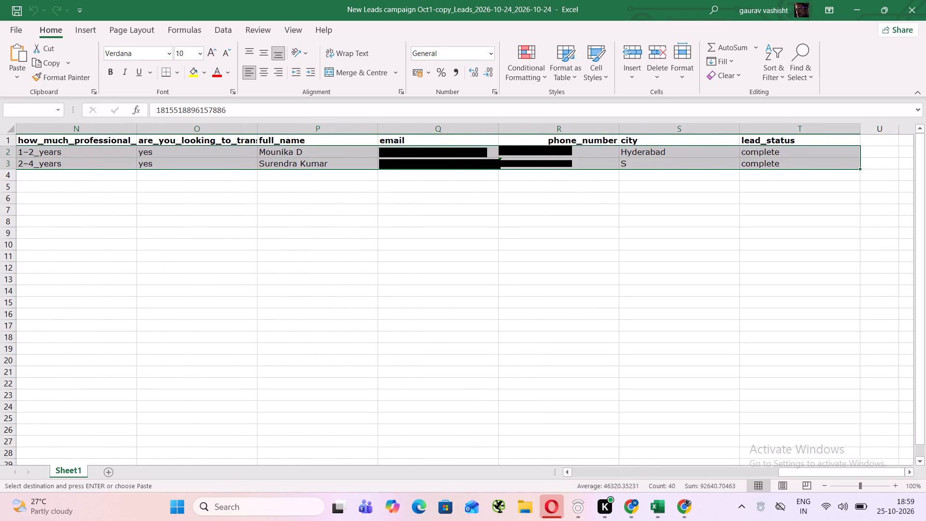
key(ctrl+c)
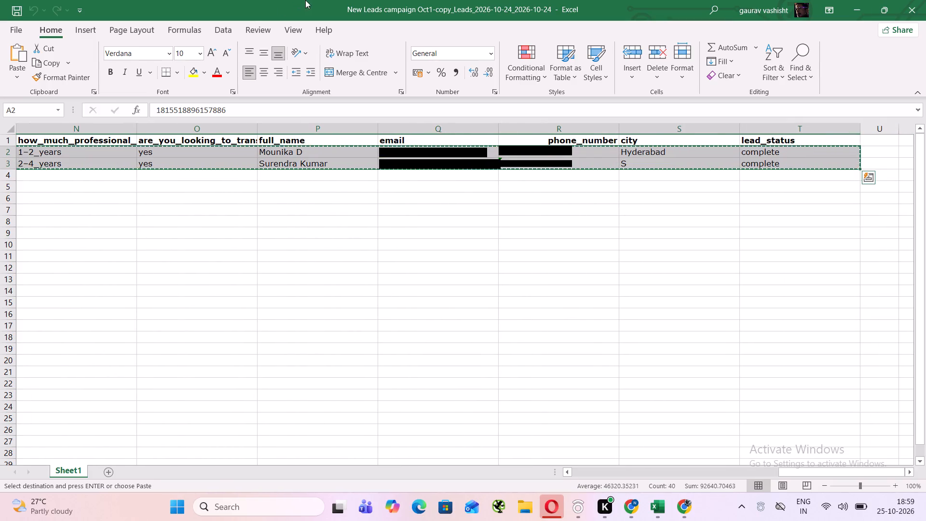
key(Left)
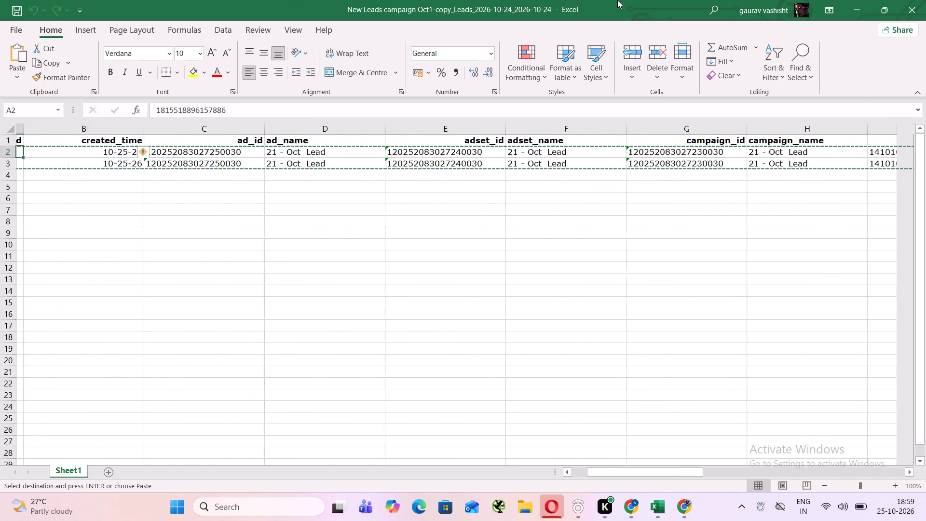
Minimize the Excel windows and paste the copied leads at A112 of the New Leads campaign Oct1-copy sheet in Google Sheets.
click(856, 0)
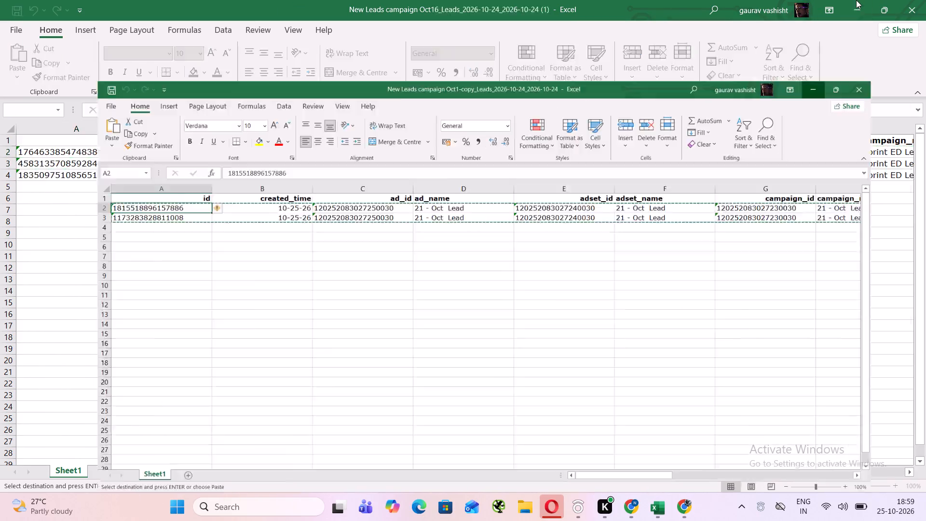
click(869, 2)
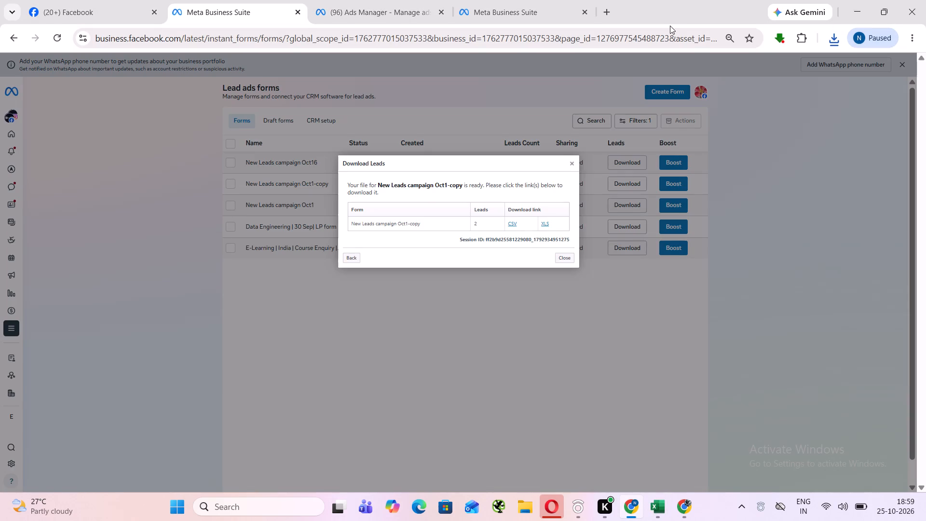
click(686, 506)
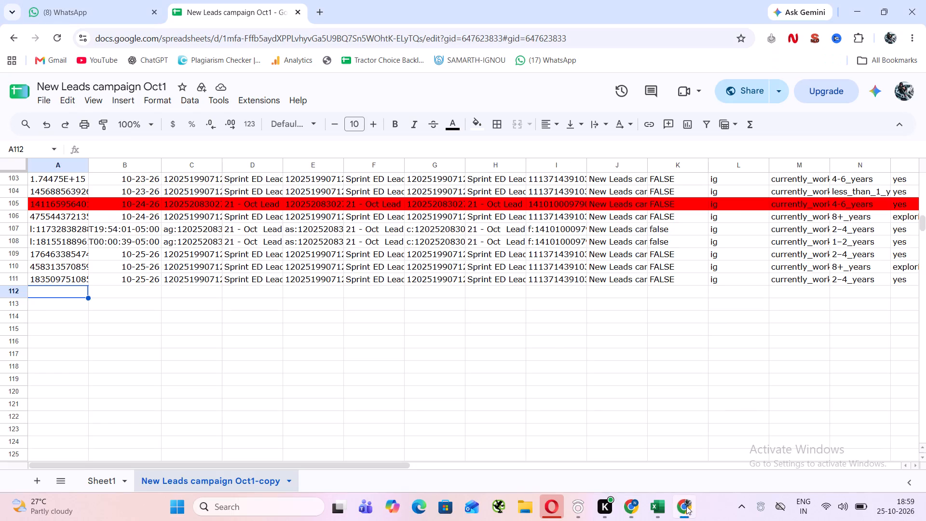
key(ctrl+v)
Compare the newly pasted leads in rows 112–113 with rows 107–108 across the experience, contact, city and lead_status columns.
key(Right)
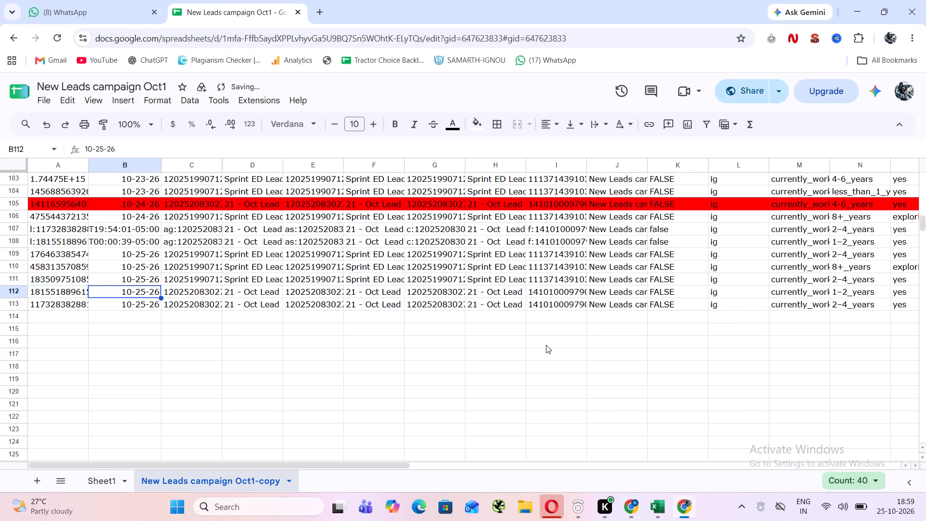
key(Right)
key(ctrl+Right)
key(Right)
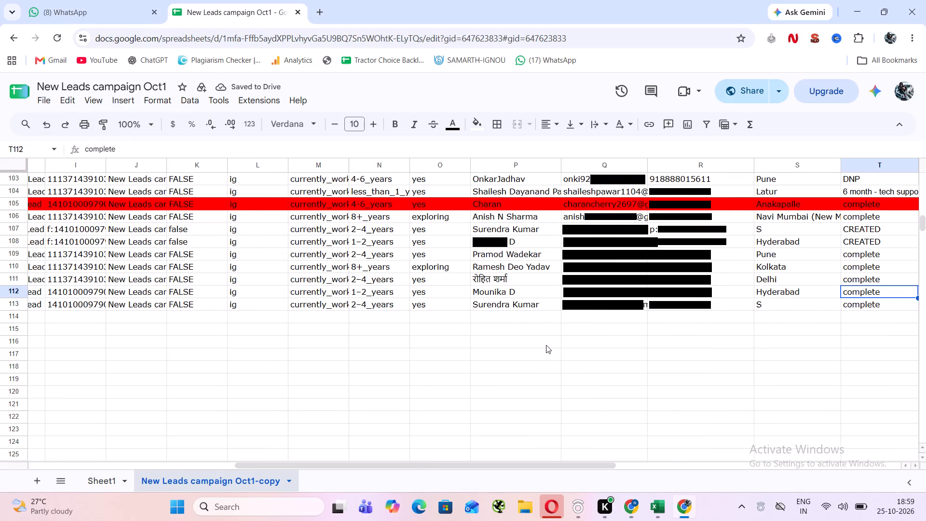
key(Up)
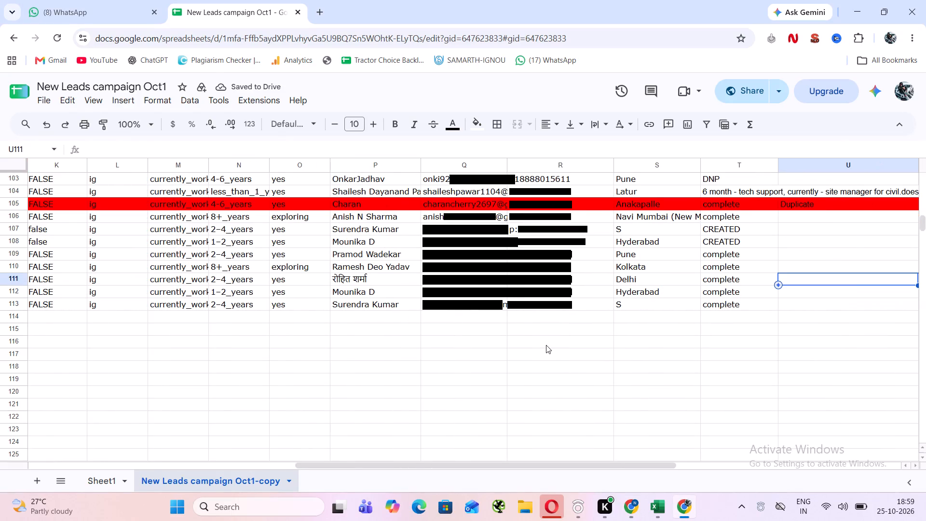
key(Up)
key(Up)
key(Up)
key(Up)
key(Left)
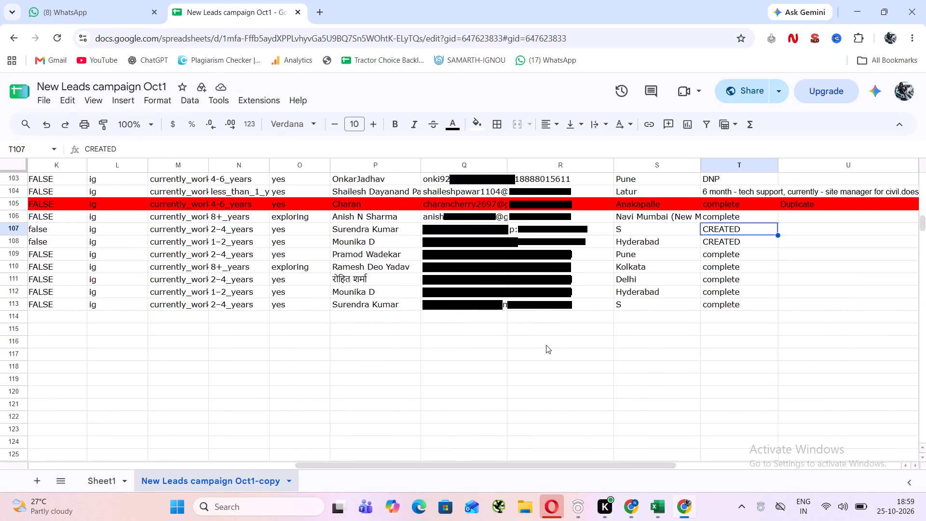
key(Left)
key(Left)
key(Left)
key(Left)
key(Left)
key(Left)
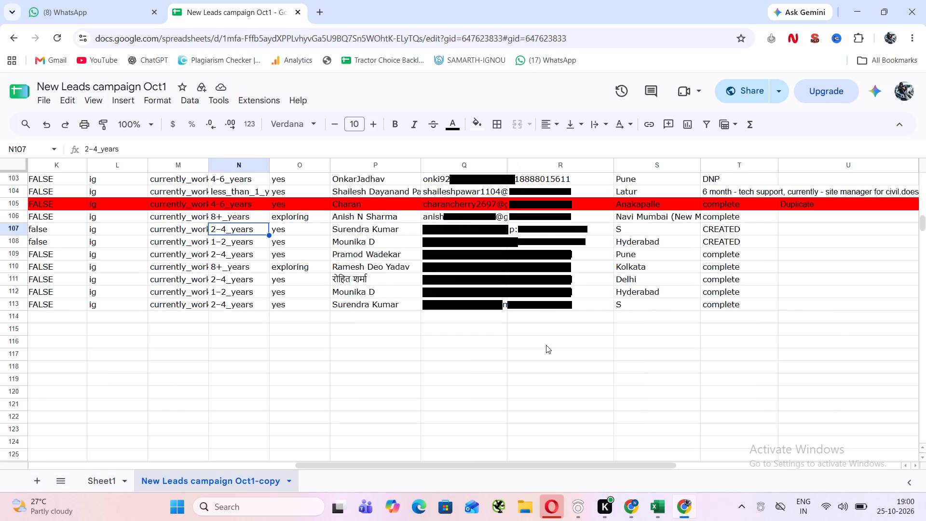
key(Right)
key(Right)
key(Right)
key(Right)
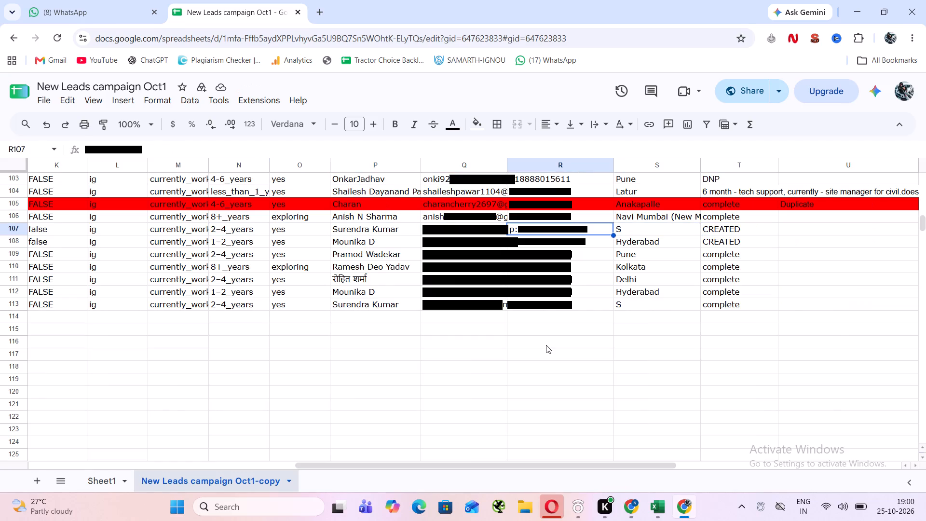
Clear the contents of row 107, the repeated 2–4 years lead with CREATED status, and delete the entire row.
key(Left)
key(Left)
key(Left)
key(Left)
key(Left)
key(Left)
key(Left)
key(Left)
key(Left)
key(Left)
key(Left)
key(Left)
key(Left)
key(Left)
key(Left)
key(Left)
key(Left)
key(Left)
key(Left)
key(Left)
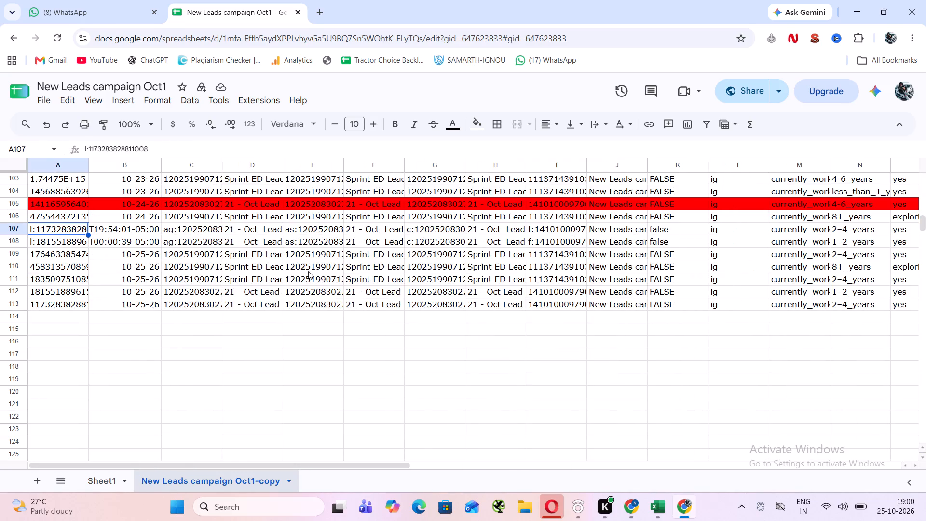
click(9, 225)
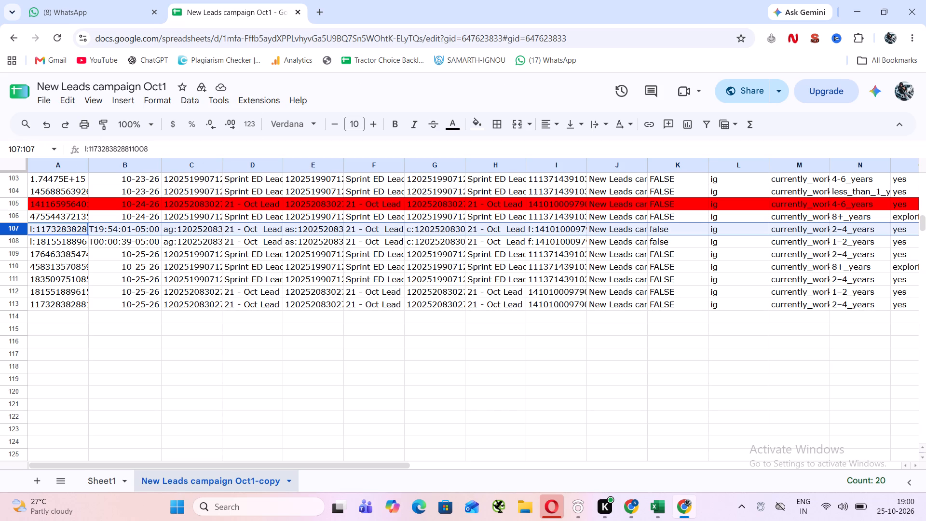
key(Delete)
key(Delete)
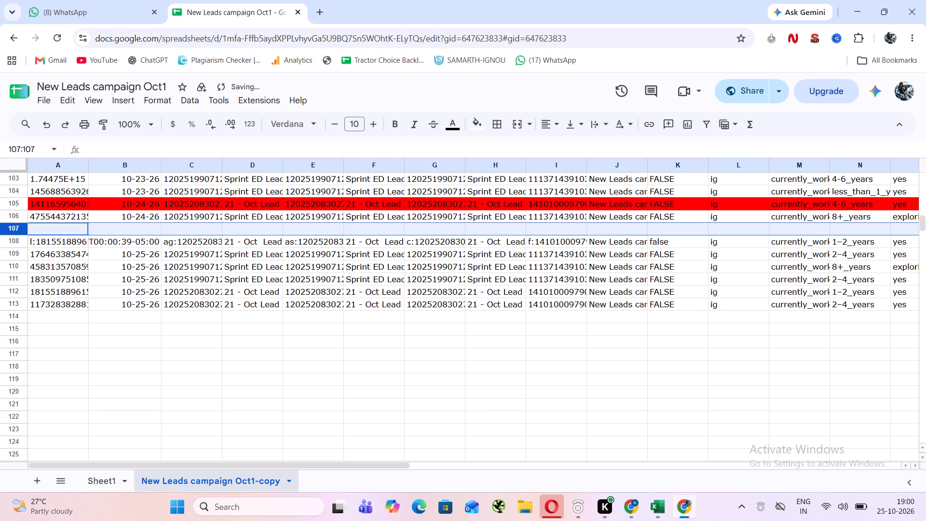
right_click(77, 228)
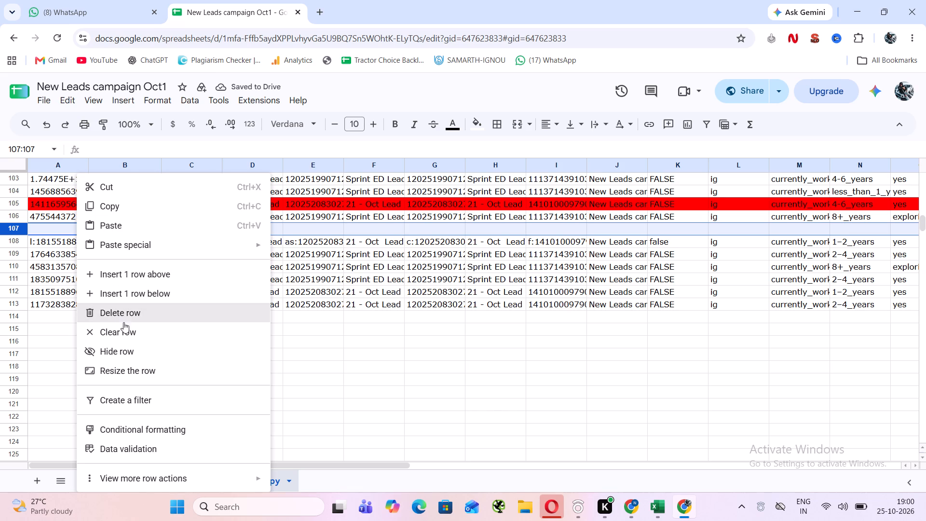
click(135, 316)
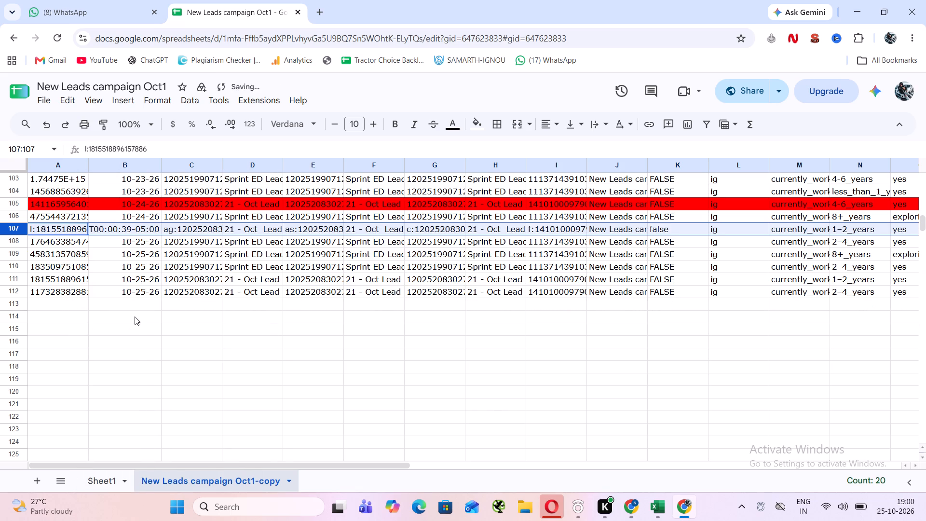
Examine the lead_status entries, call notes and Duplicate marks of the most recent leads, around rows 98 to 112.
key(Up)
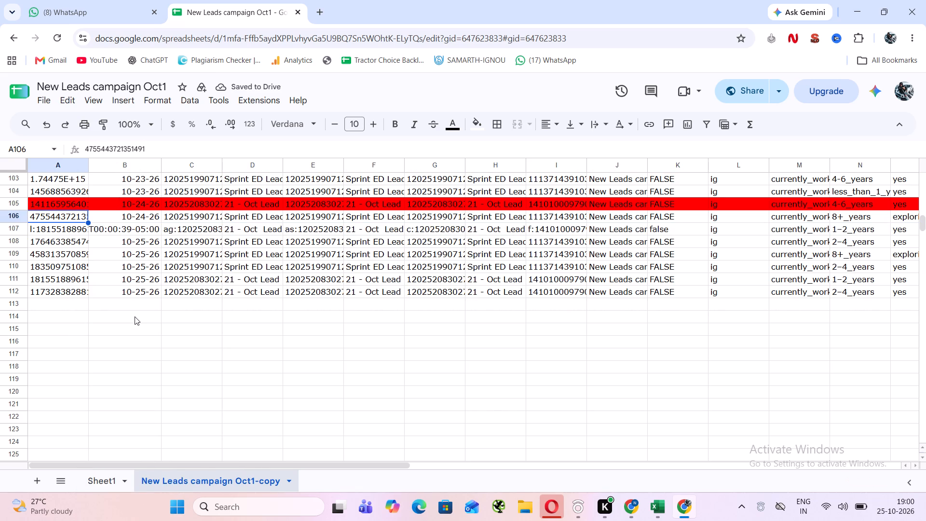
key(ctrl+shift+Down)
key(Right)
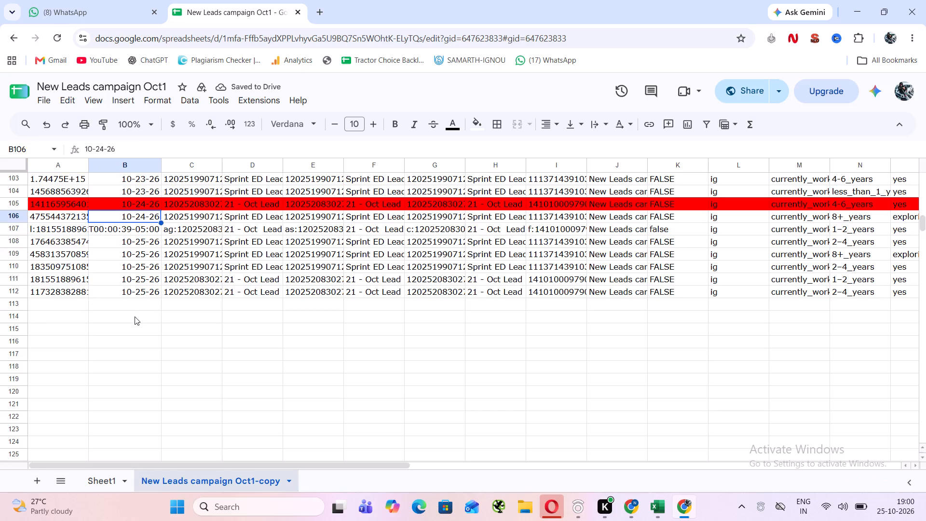
key(Left)
key(Right)
key(Right)
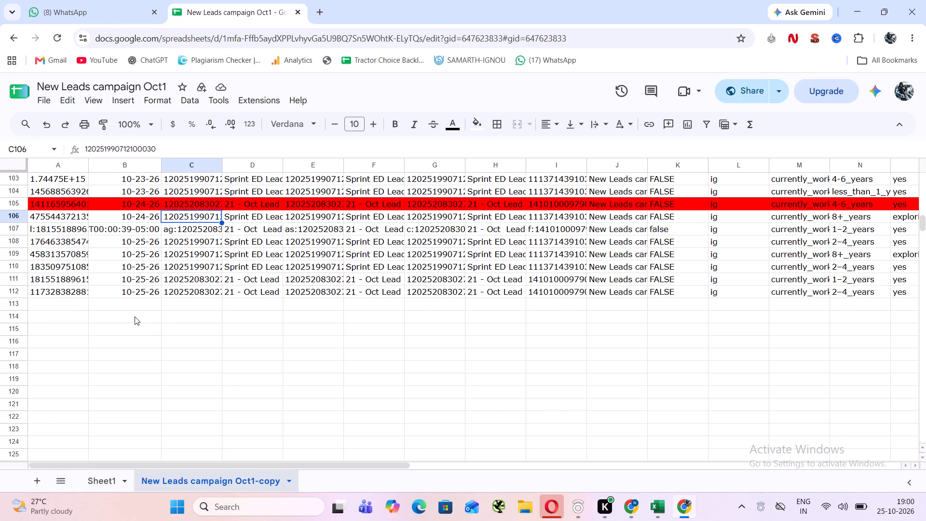
key(ctrl+Right)
key(Right)
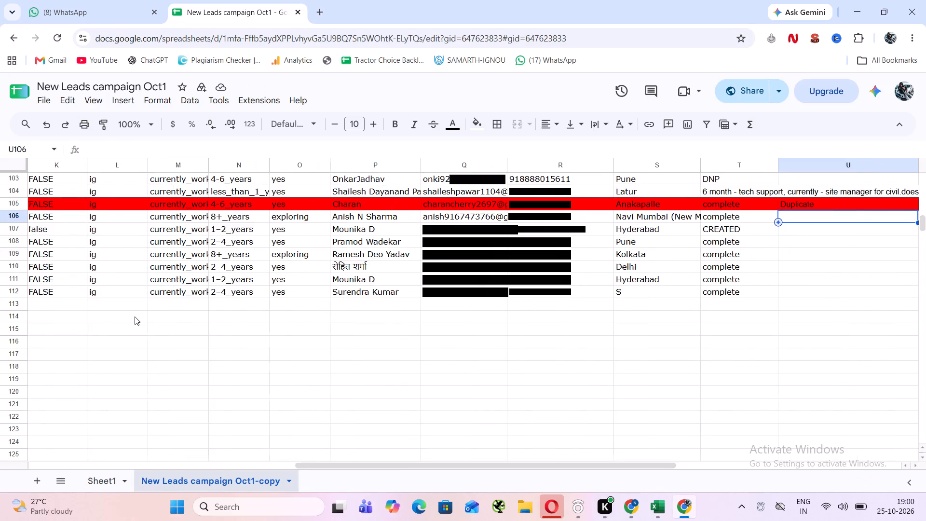
key(ctrl+Right)
key(ctrl+Left)
key(Up)
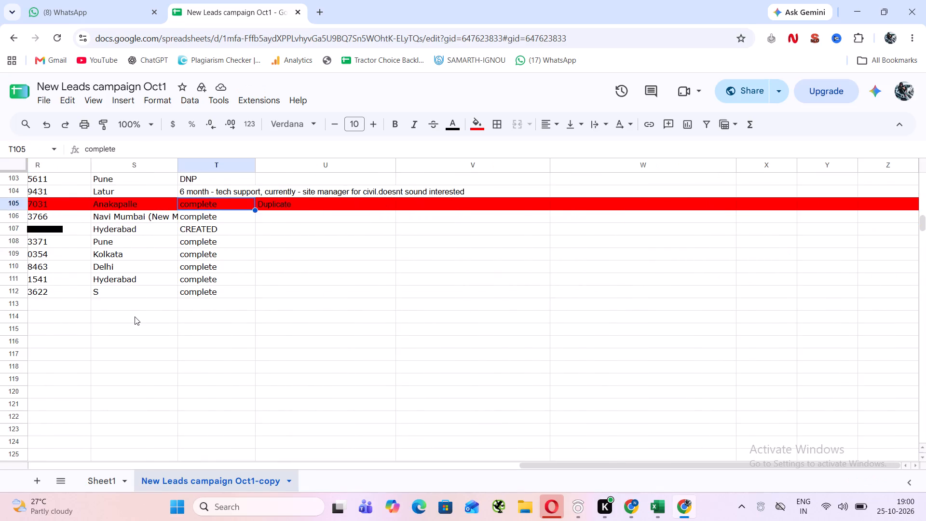
key(Up)
key(Up)
key(Up)
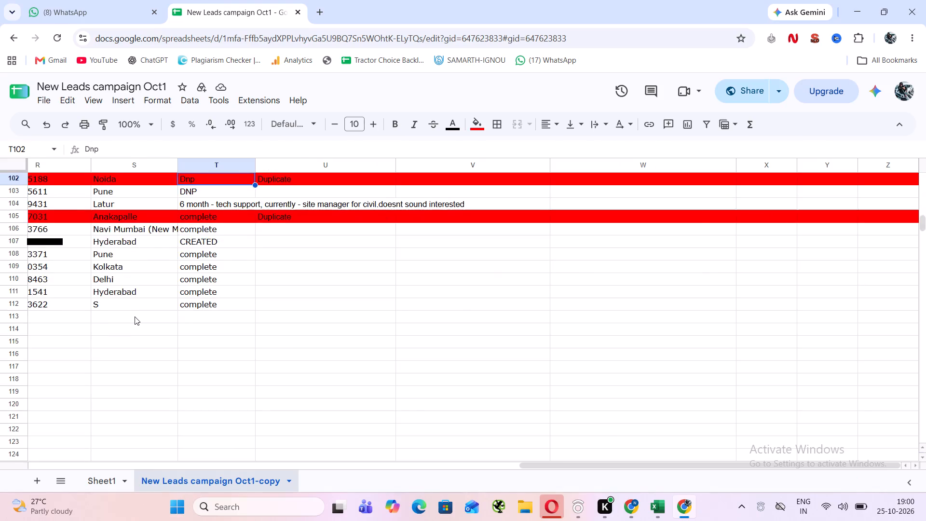
key(Up)
key(Up)
key(Down)
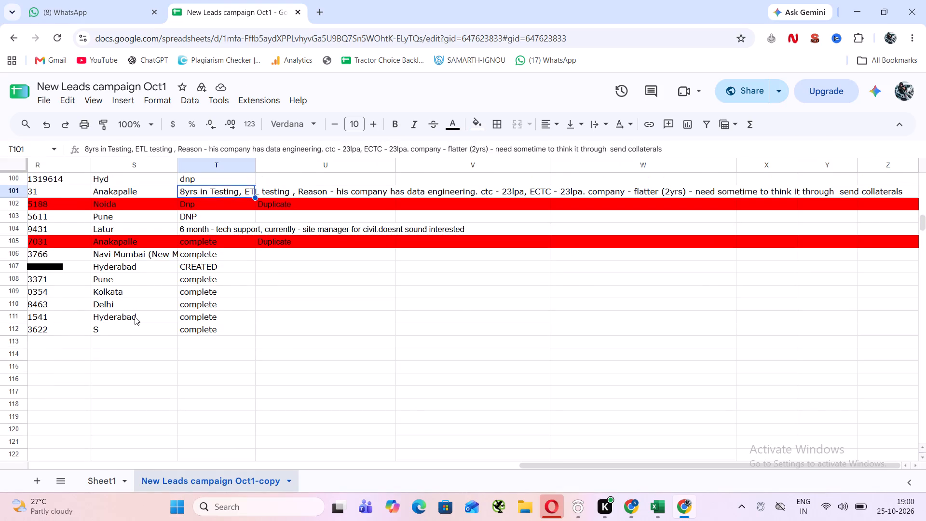
key(Down)
key(Down)
key(Down)
key(Left)
key(Right)
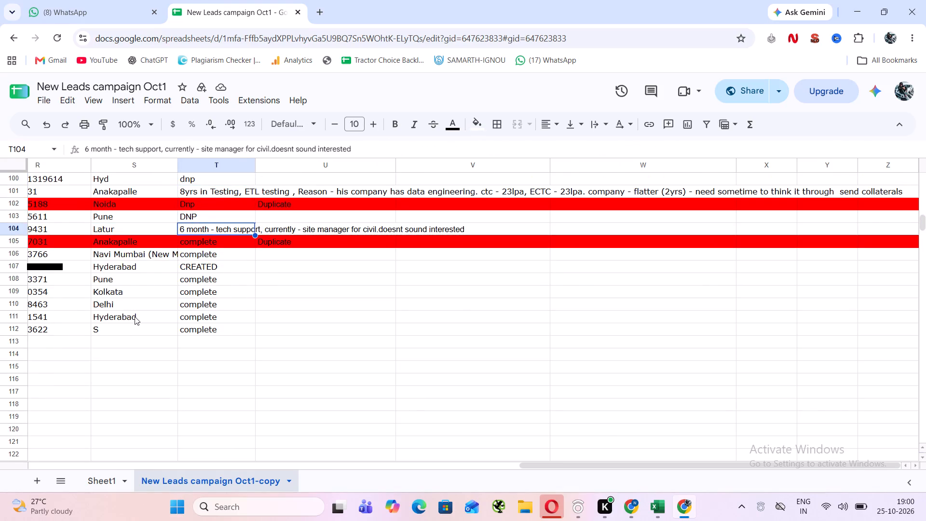
key(Right)
key(Up)
key(Left)
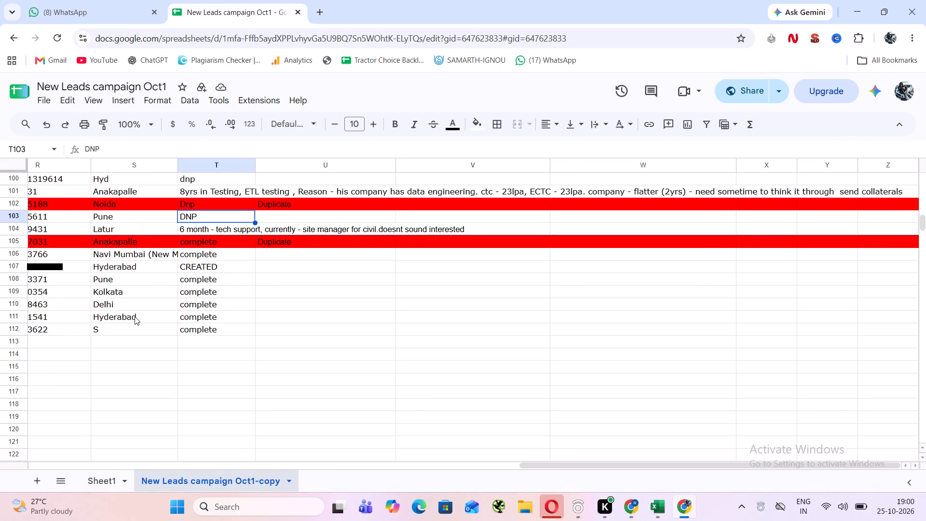
key(Up)
key(Down)
key(Up)
key(Up)
key(Up)
key(Up)
key(Up)
key(Up)
key(Up)
key(Up)
key(Up)
key(Up)
key(Up)
key(Up)
key(Up)
key(Up)
key(Up)
key(Up)
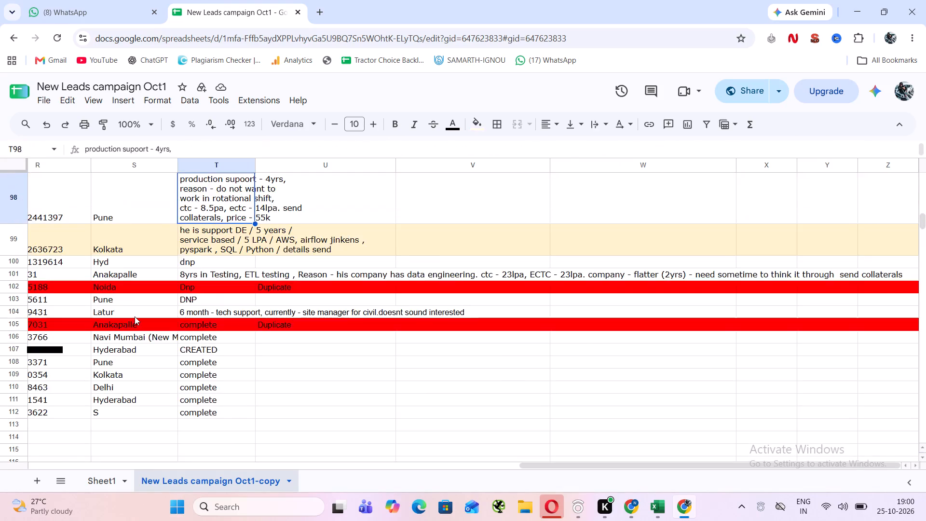
key(ctrl+Down)
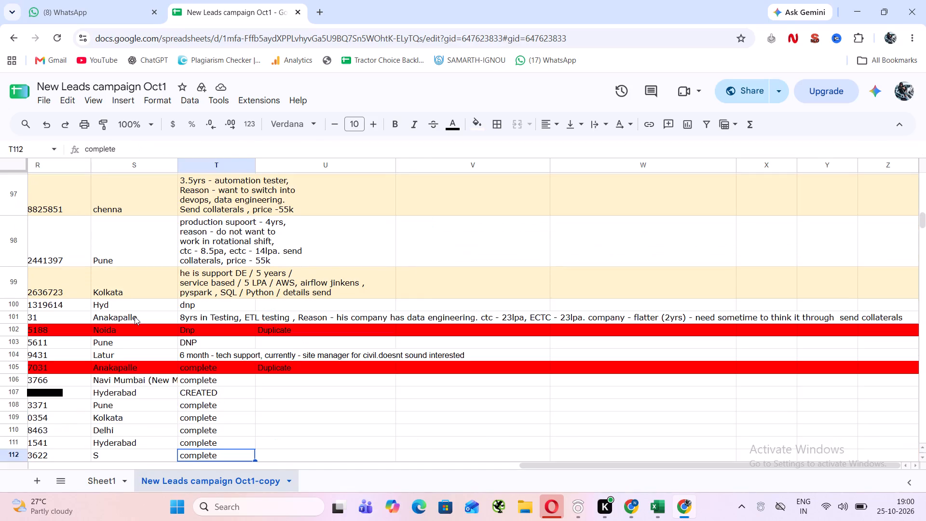
Review the lead_status, Priority and call-note columns from the header row through the earliest leads and down to row 96.
key(ctrl+Up)
key(ctrl+Up)
key(ctrl+Up)
key(ctrl+Up)
key(ctrl+Up)
key(ctrl+Up)
key(ctrl+Up)
key(ctrl+Up)
key(ctrl+Up)
key(ctrl+Up)
key(ctrl+Up)
key(ctrl+Up)
key(ctrl+Up)
key(ctrl+Up)
key(ctrl+Up)
key(ctrl+Up)
key(ctrl+Up)
key(ctrl+Up)
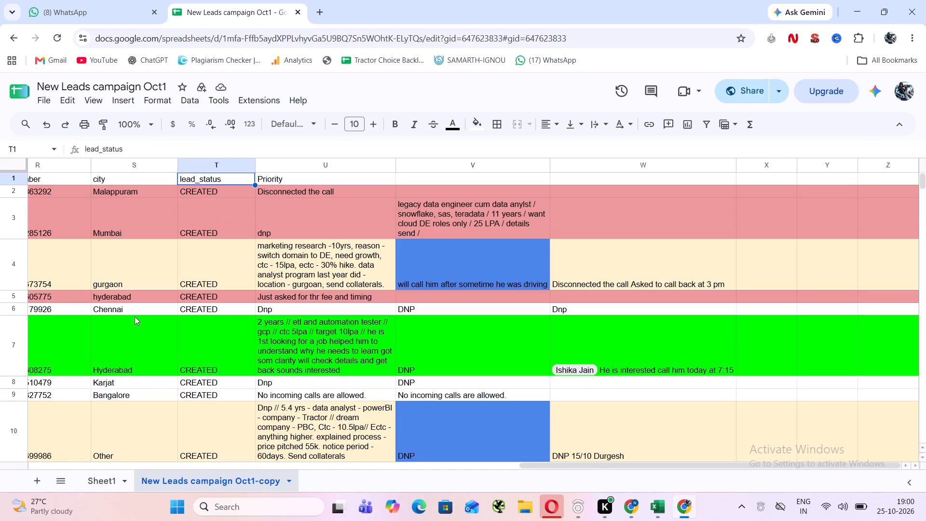
key(Right)
key(Down)
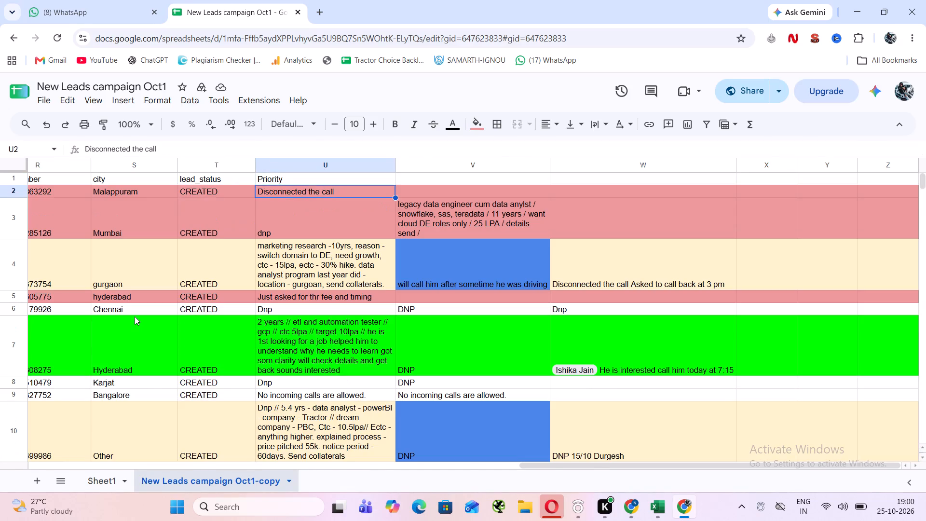
key(Down)
key(Right)
key(Down)
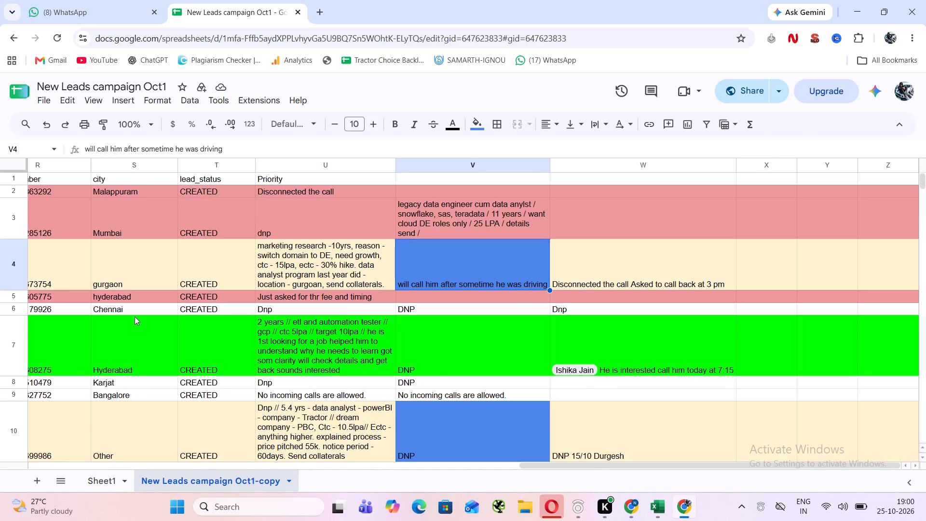
key(Left)
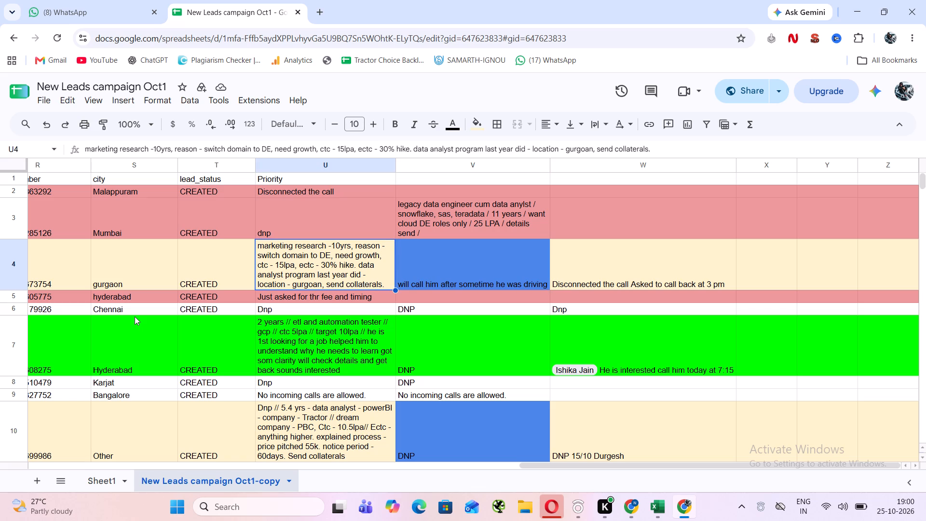
key(Right)
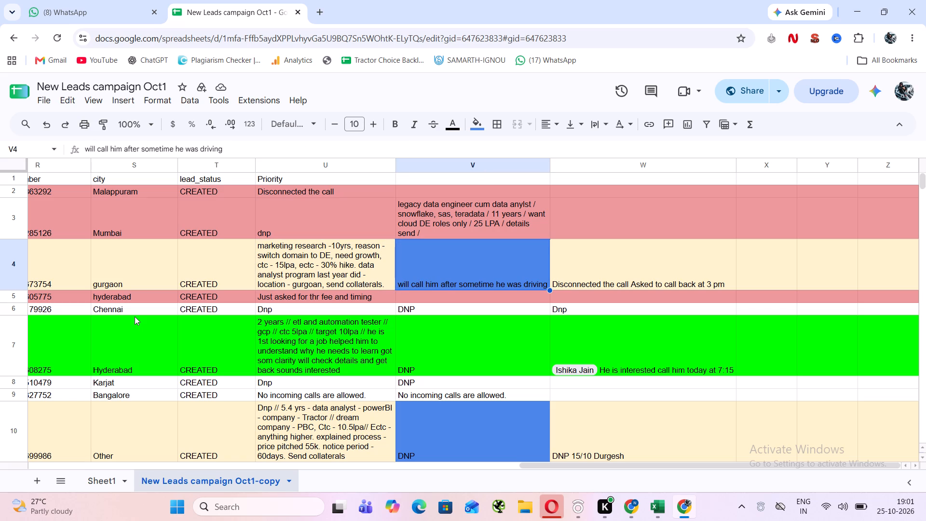
key(Left)
key(Down)
key(Down)
key(Down)
key(Down)
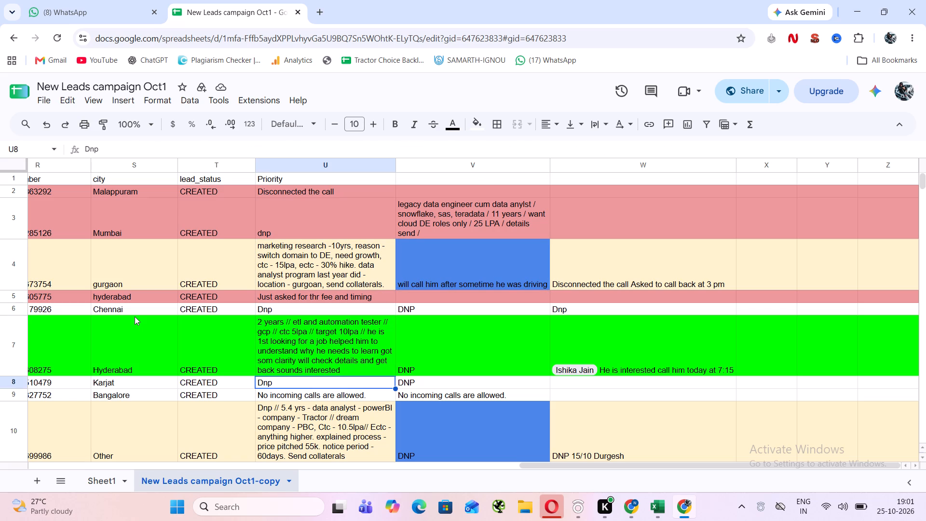
key(Down)
key(Down)
key(Down)
key(Down)
key(Down)
key(Down)
key(Down)
key(Down)
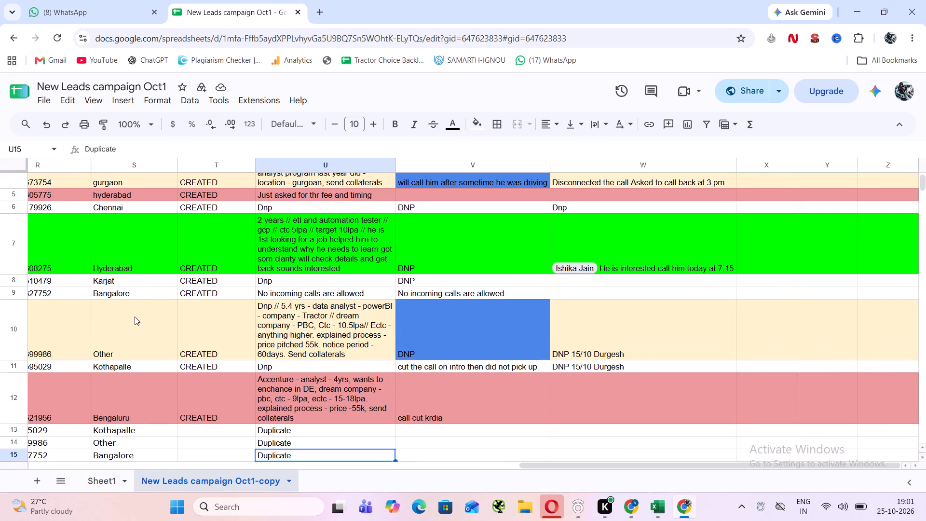
key(ctrl+Down)
key(ctrl+Down)
key(ctrl+Down)
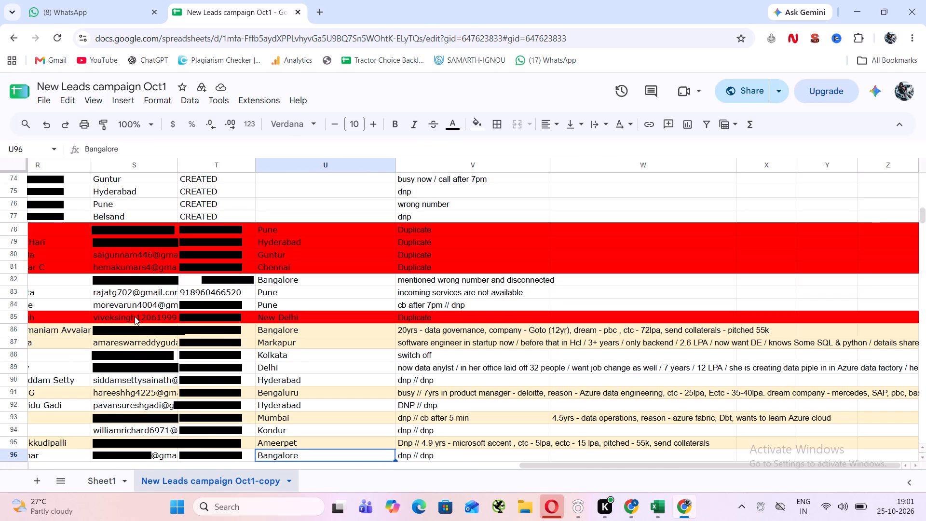
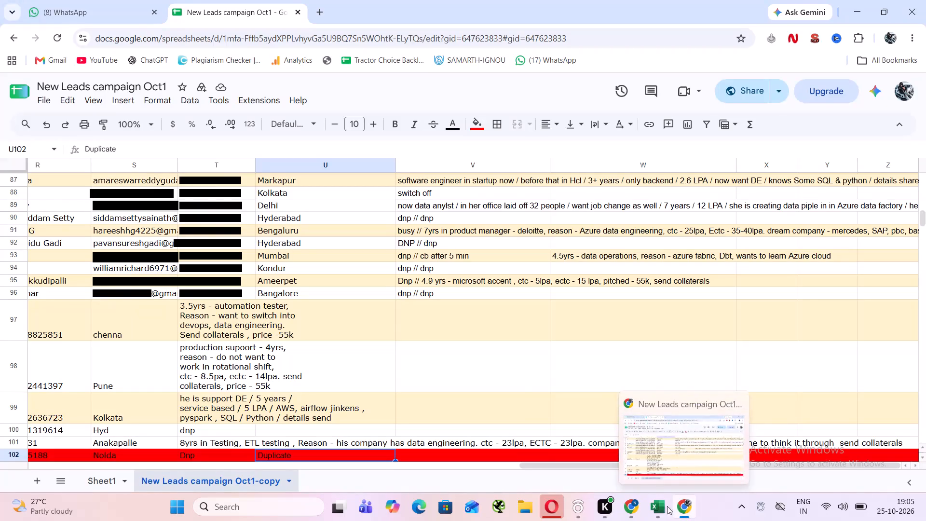
Switch to the tractor account's lead ads forms in Meta Business Suite and download new Mahindra Leads campaign 1-oct-2026 leads as XLS.
click(652, 507)
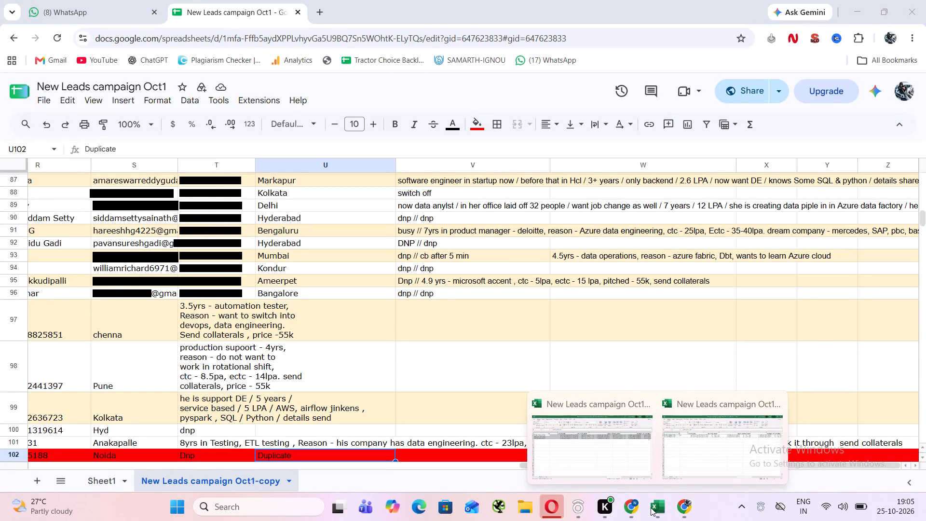
click(641, 510)
click(523, 343)
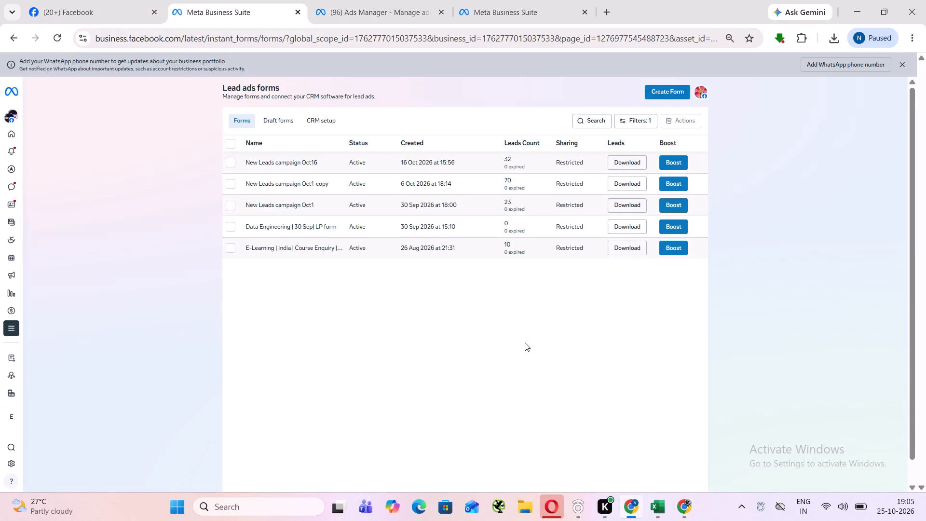
click(510, 0)
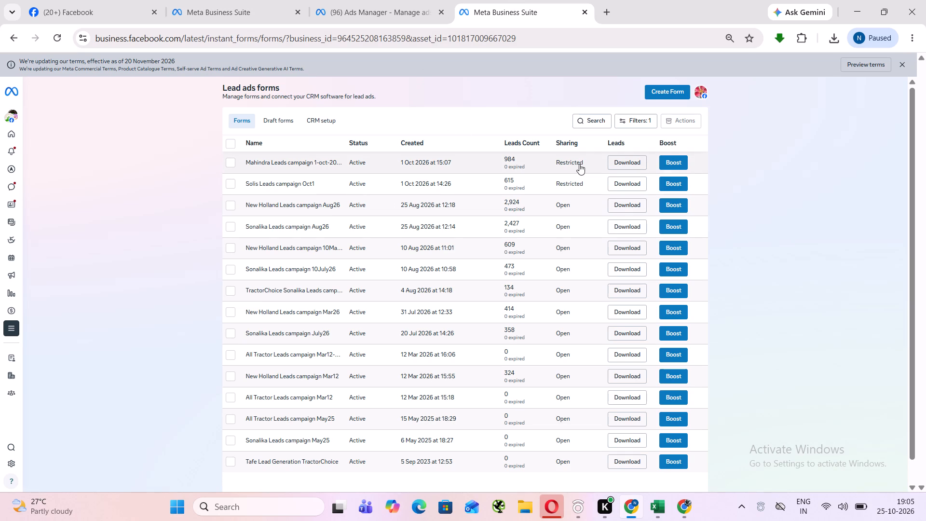
click(621, 164)
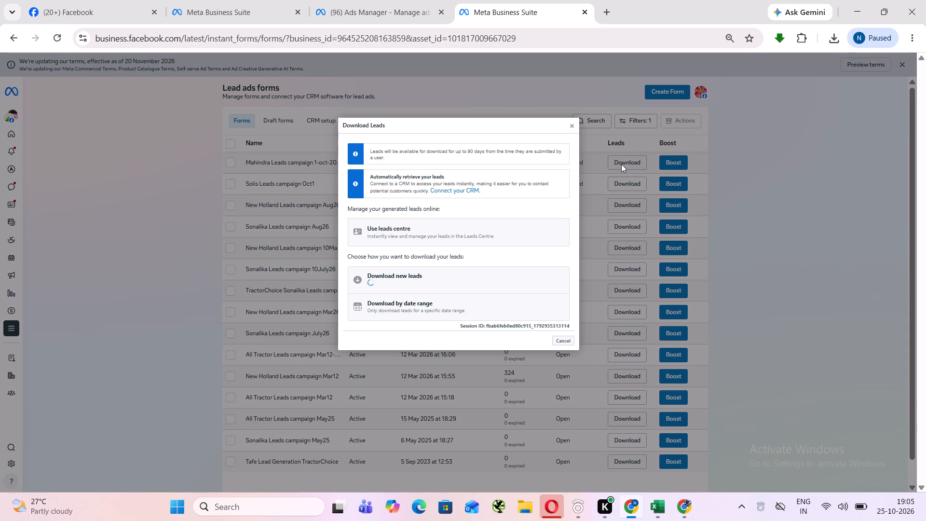
click(533, 276)
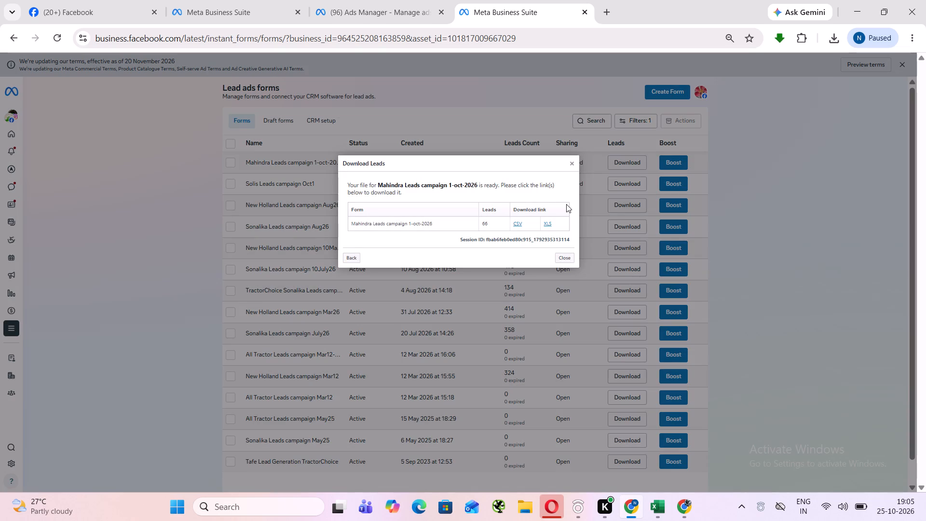
click(549, 222)
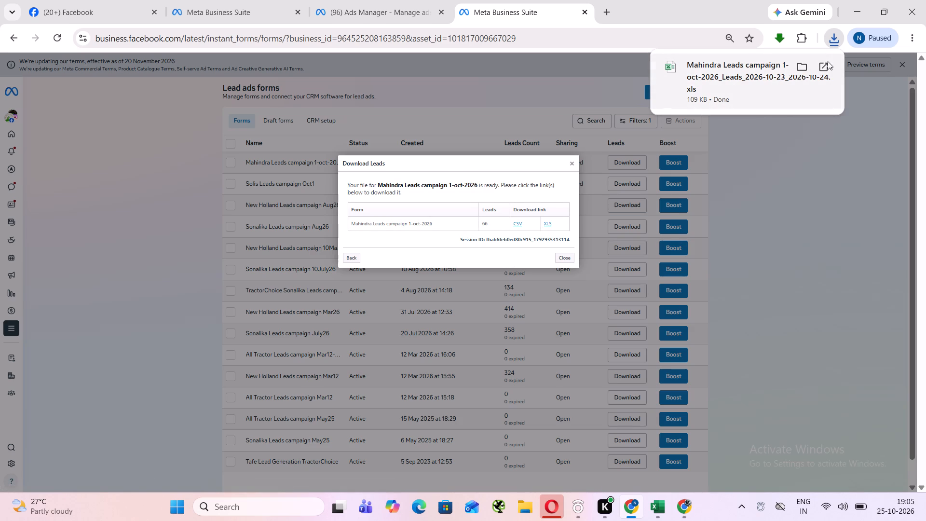
Open the downloaded Mahindra leads file in Excel despite the format mismatch and enable editing.
click(826, 61)
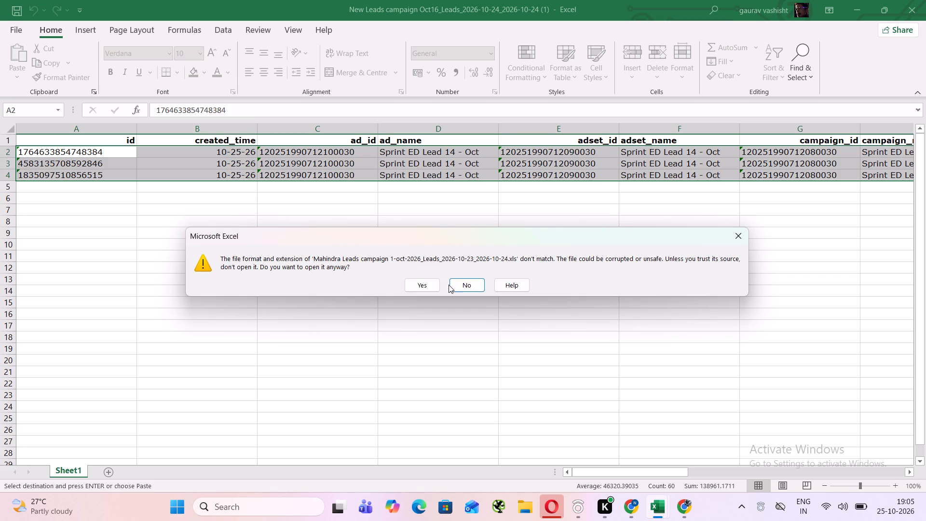
click(415, 290)
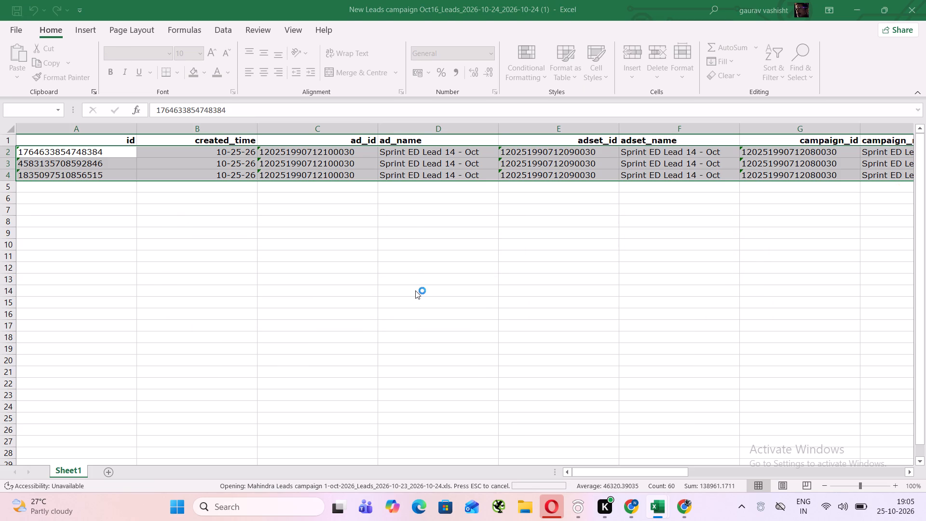
key(Left)
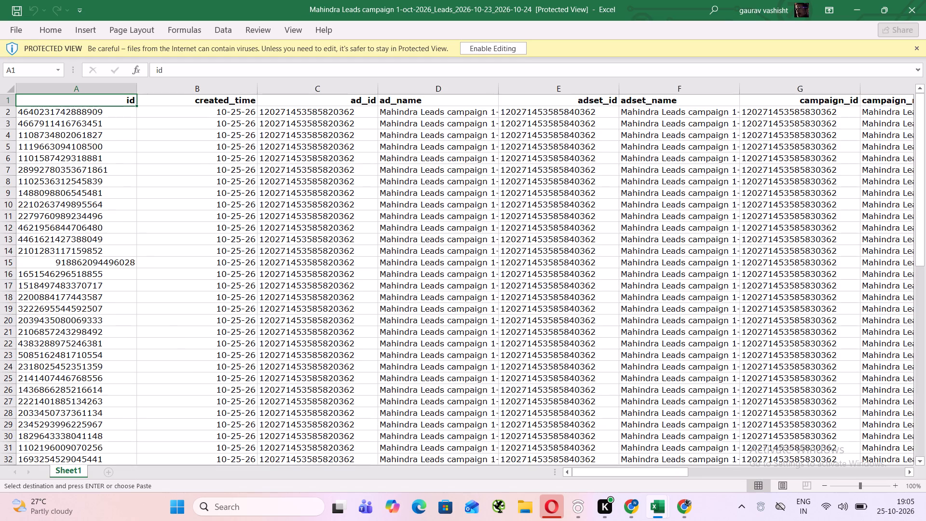
scroll(415, 290, down, 1)
click(505, 48)
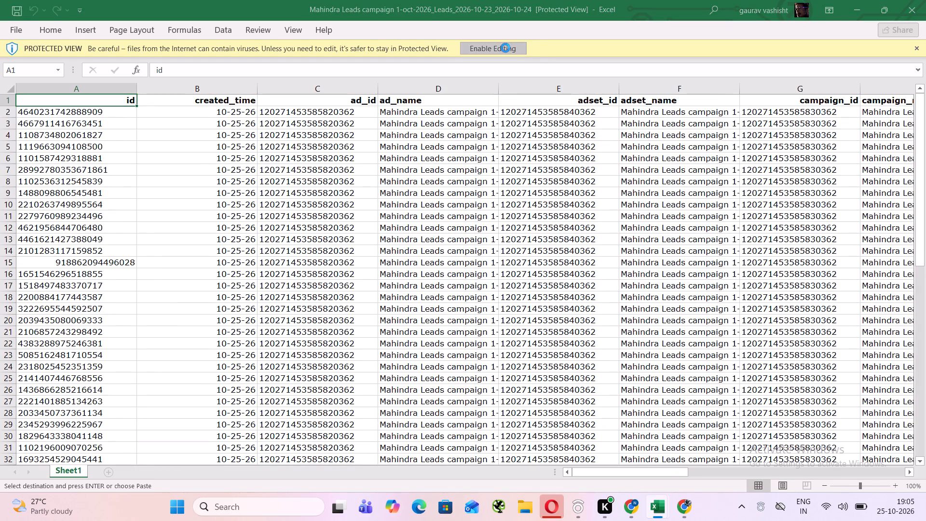
Set the state of the lead in row 2 to Madhya Pradesh.
key(ctrl+Right)
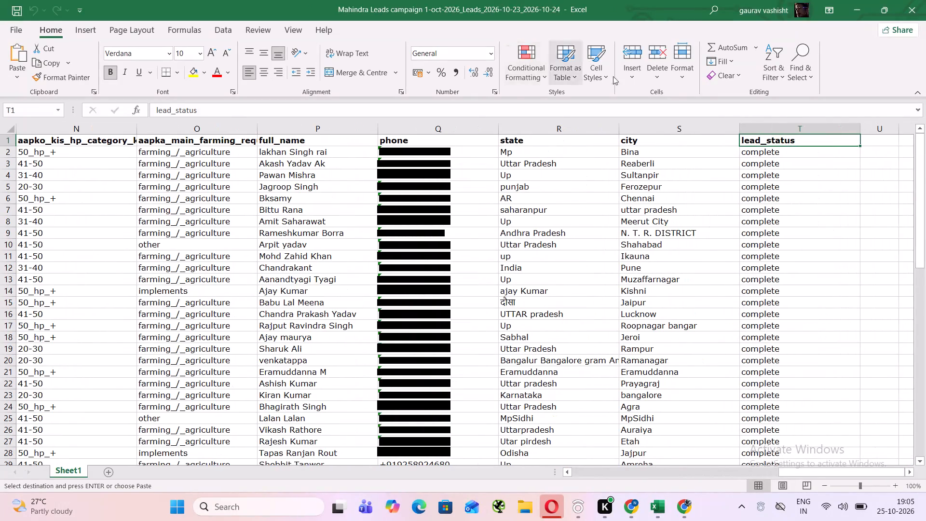
click(568, 131)
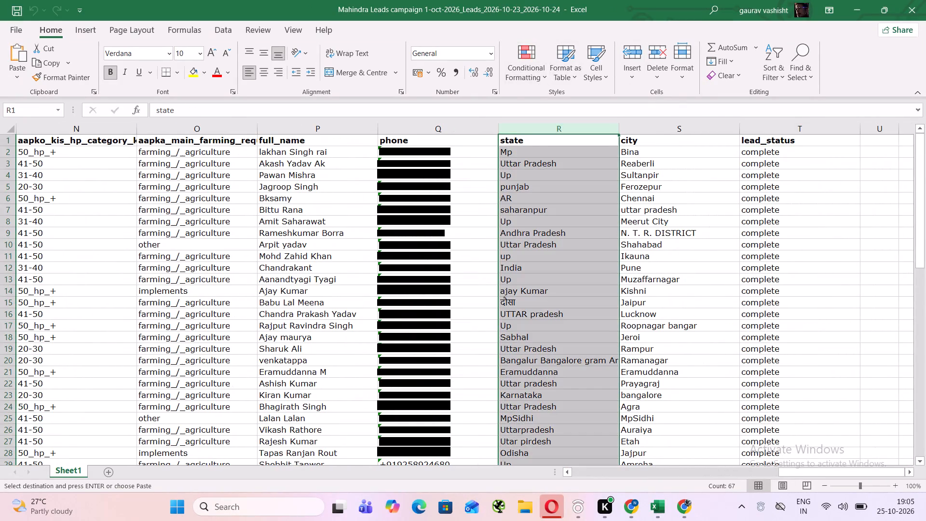
click(563, 155)
text(Mad)
text(hya)
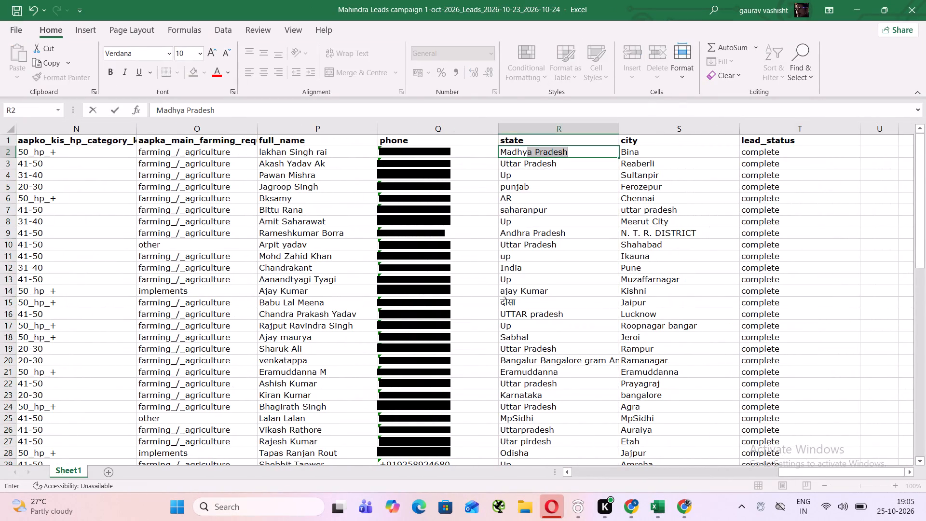
key(space)
key(Return)
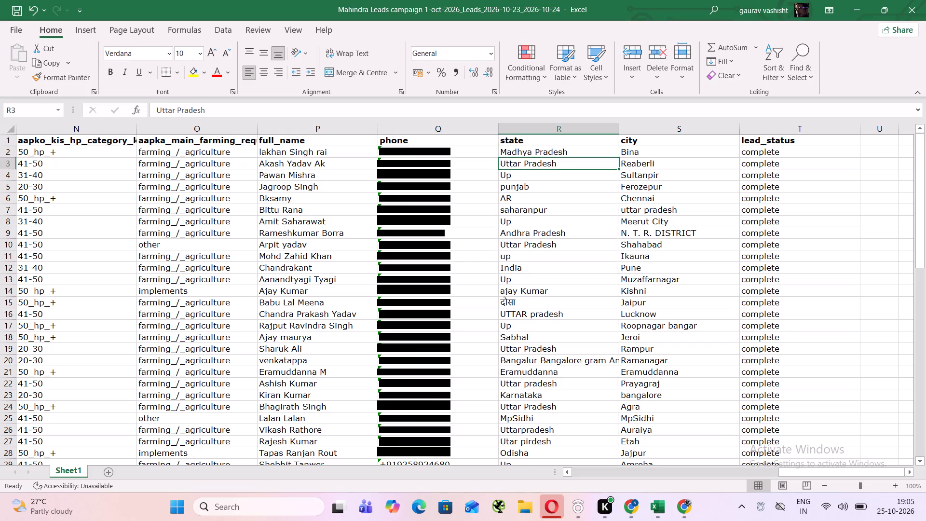
Re-enter Uttar Pradesh as the state in row 3 and copy it to the state cell of row 4.
key(Insert)
text(Utt)
text(ar)
key(space)
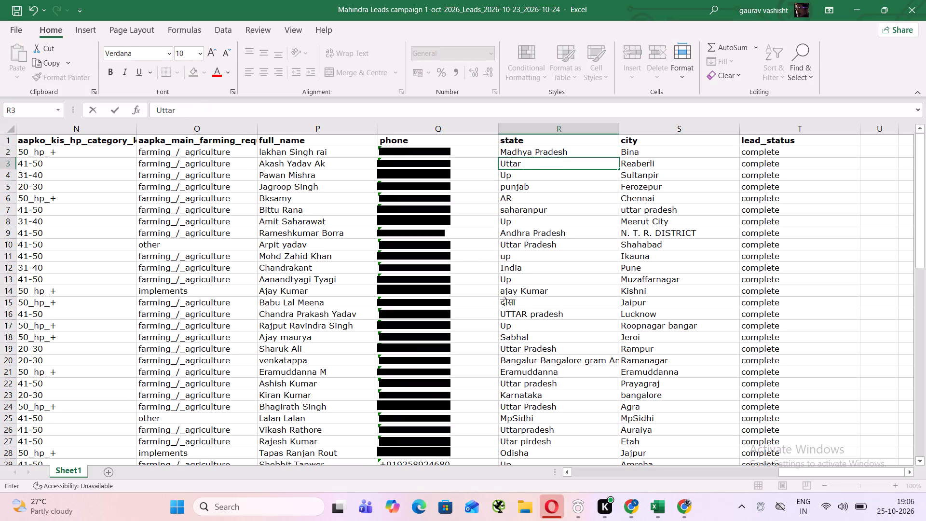
text(Prades)
key(h)
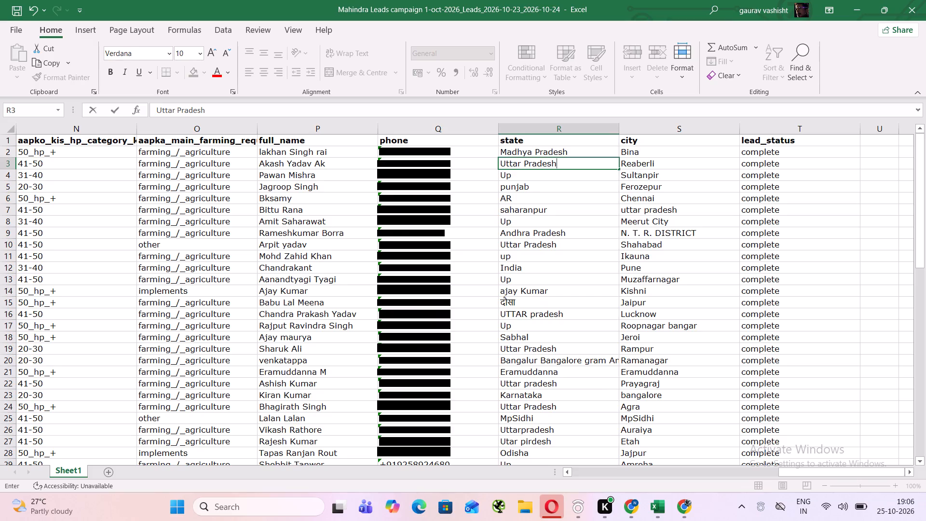
key(Down)
key(Up)
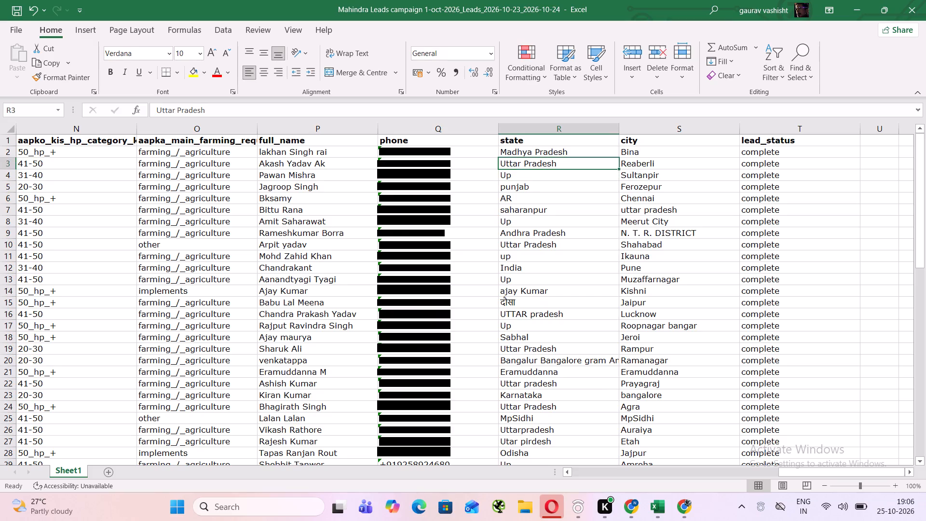
key(ctrl+c)
key(Down)
key(ctrl+v)
Set the state to Punjab in row 5 and to Tamil Nadu in row 6.
key(Down)
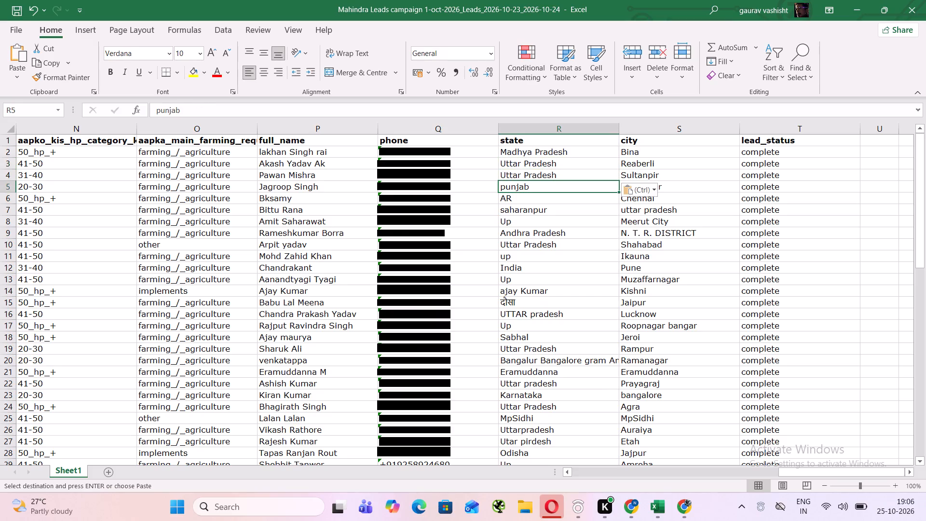
text(Punjab)
key(Right)
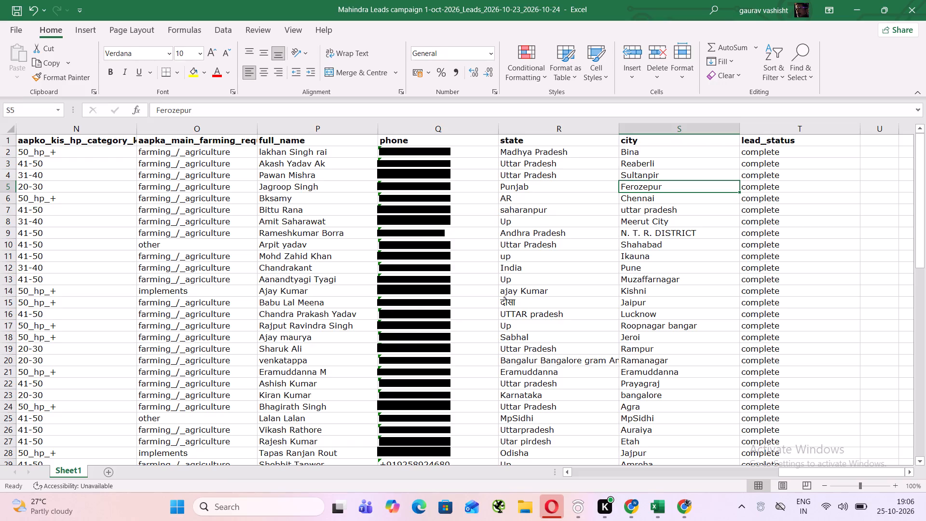
key(Down)
key(Left)
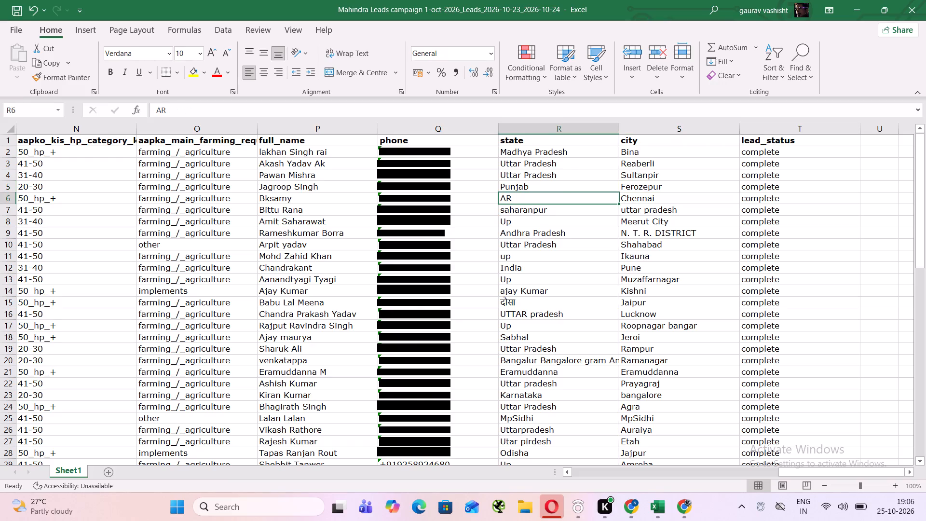
text(Tamil Nadu)
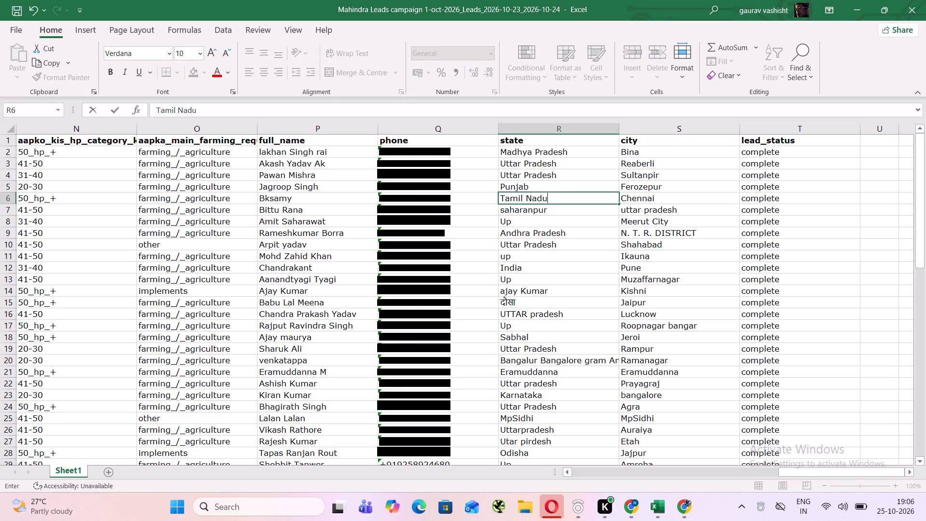
key(Right)
Copy the Uttar Pradesh state value from row 4 into the state cells of rows 7 and 8.
key(Up)
key(Up)
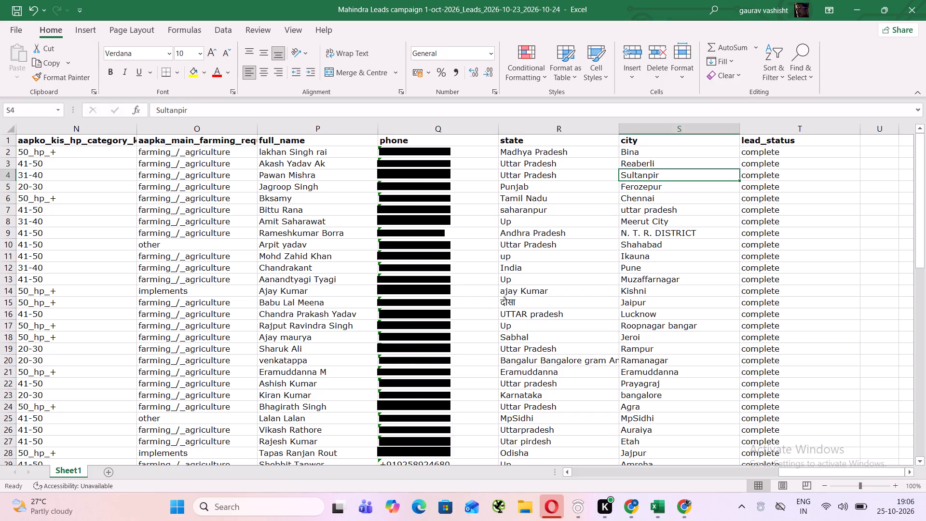
key(Left)
key(ctrl+c)
key(Down)
key(Down)
key(Down)
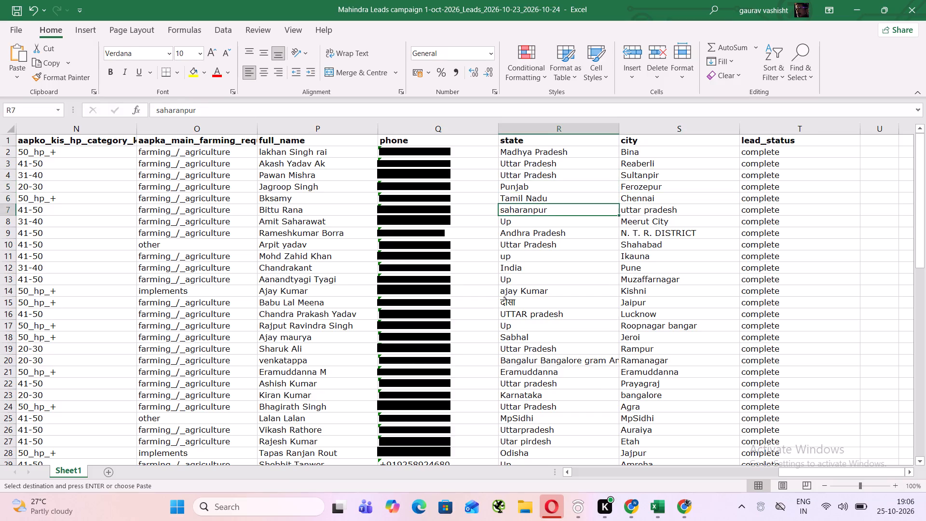
key(ctrl+v)
key(Down)
key(ctrl+v)
Clear the city entries in rows 7 and 9, which hold a state name and a district label.
key(Right)
key(Up)
key(BackSpace)
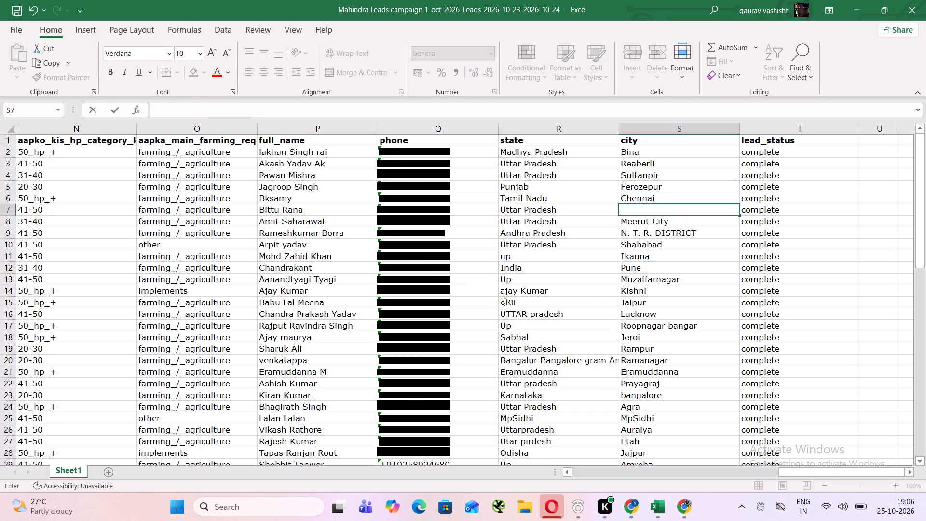
key(Down)
key(Down)
key(BackSpace)
key(Left)
key(Down)
key(Up)
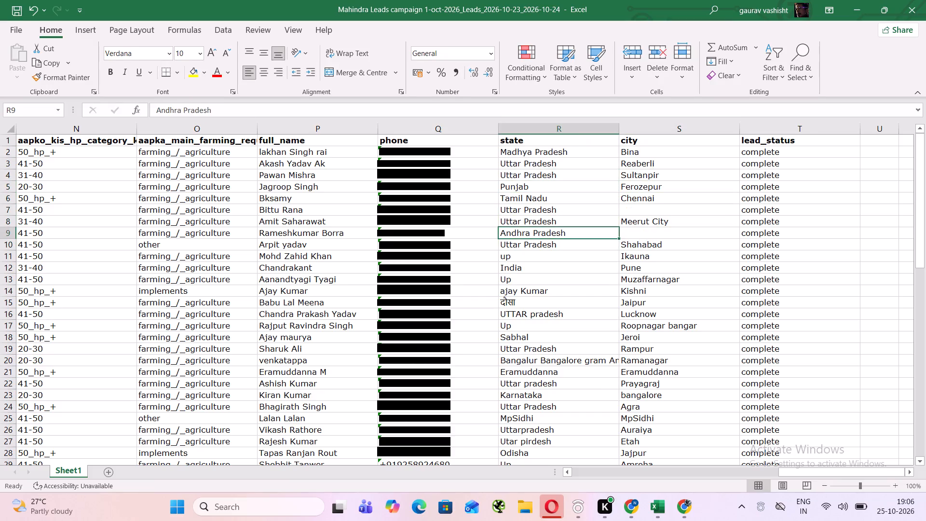
Copy the Uttar Pradesh state value from row 8 into the state cells of rows 11 to 13.
key(Up)
key(ctrl+c)
key(Down)
key(Down)
key(Down)
key(ctrl+v)
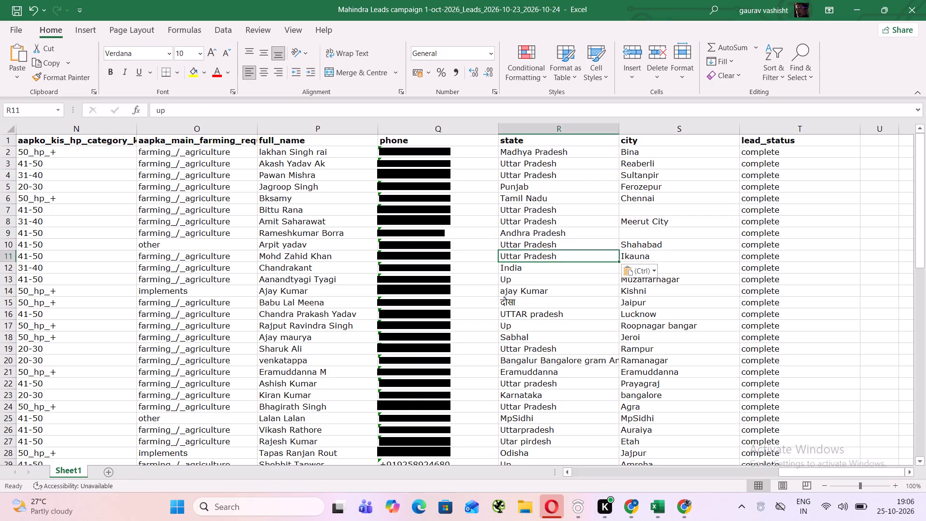
key(Down)
key(ctrl+v)
key(Down)
key(ctrl+v)
Paste Uttar Pradesh over the personal name in row 14's state cell and clear that row's city.
key(Right)
key(Up)
key(Down)
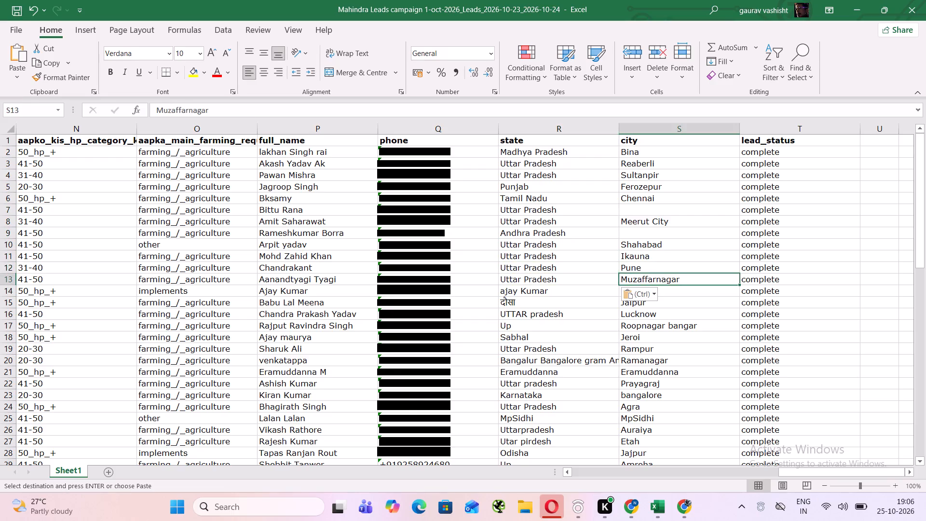
key(Down)
key(Left)
key(ctrl+v)
key(Right)
key(BackSpace)
Replace the Hindi state entry of the Jaipur lead in row 15 with Rajasthan.
key(Down)
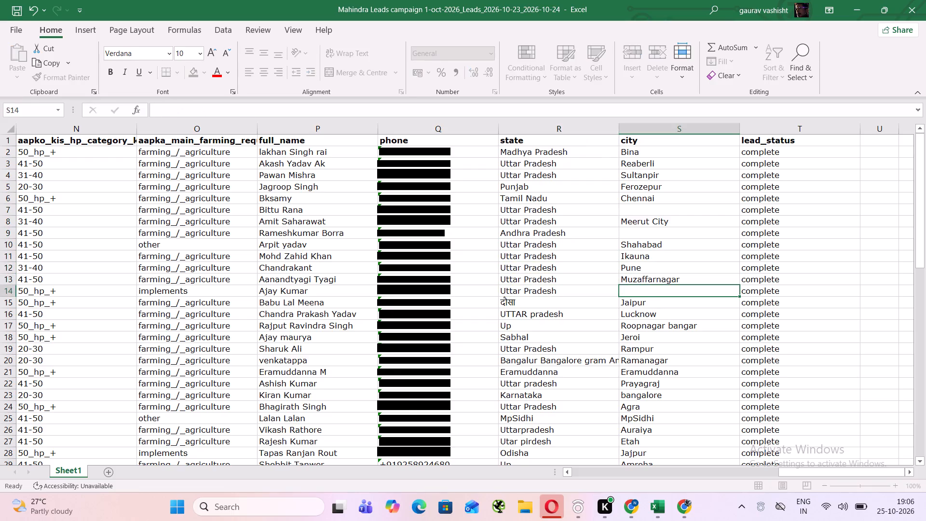
key(Left)
text(Rajasthan)
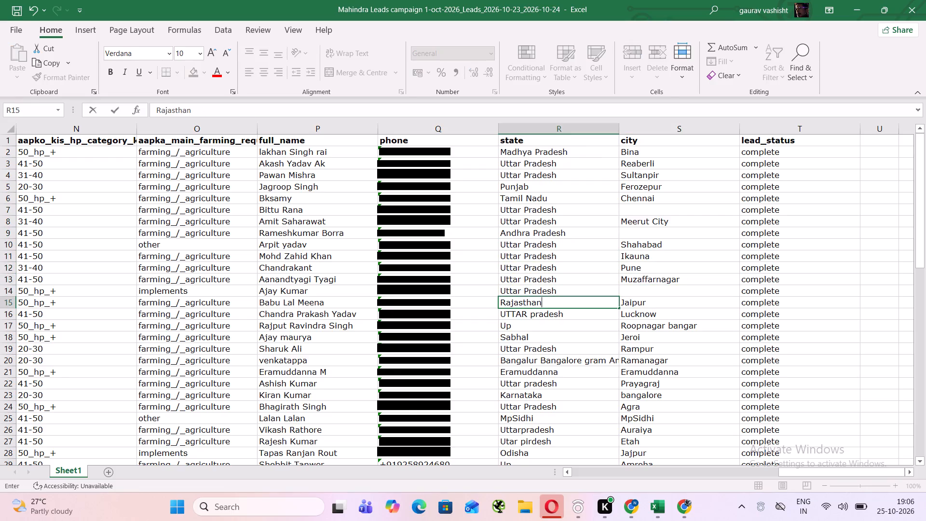
Copy the Uttar Pradesh state value from row 14 into the state cells of rows 16 to 20.
key(Up)
key(ctrl+c)
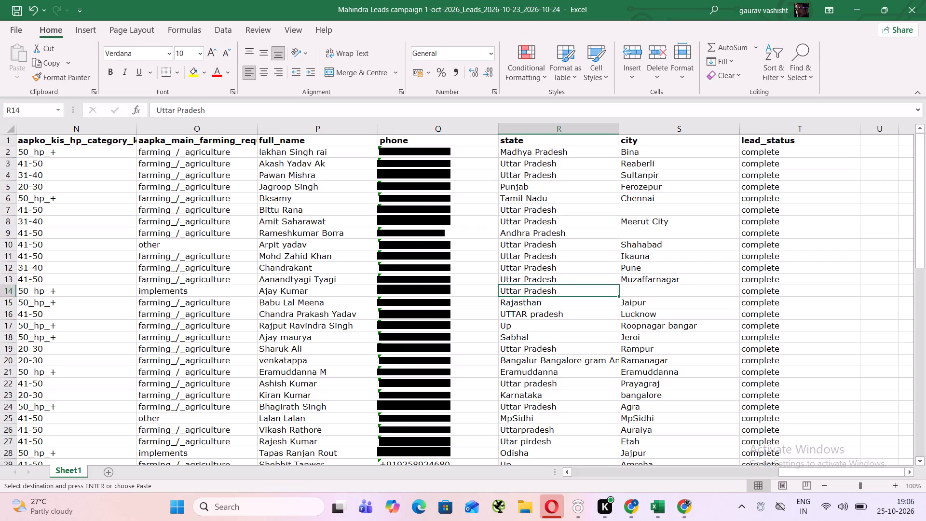
key(Down)
key(Down)
key(ctrl+v)
key(Down)
key(ctrl+v)
key(Down)
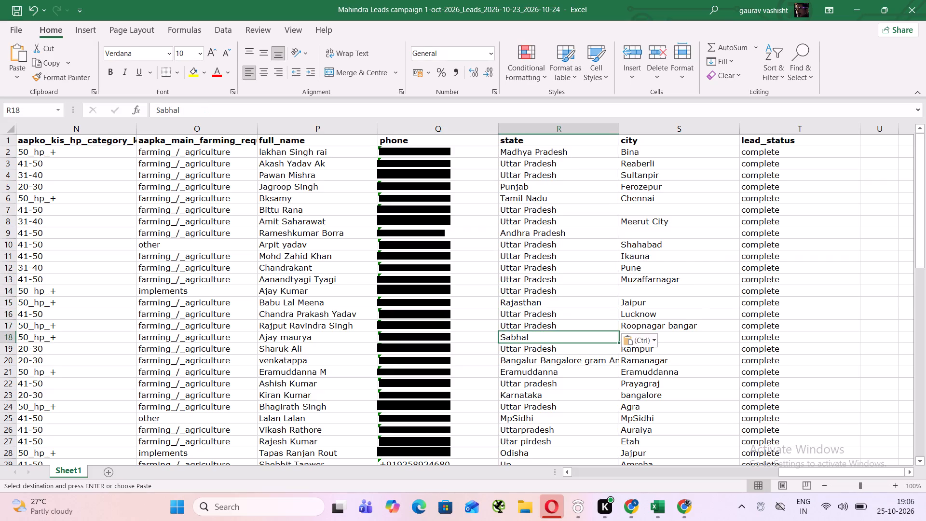
key(ctrl+v)
key(Down)
key(ctrl+v)
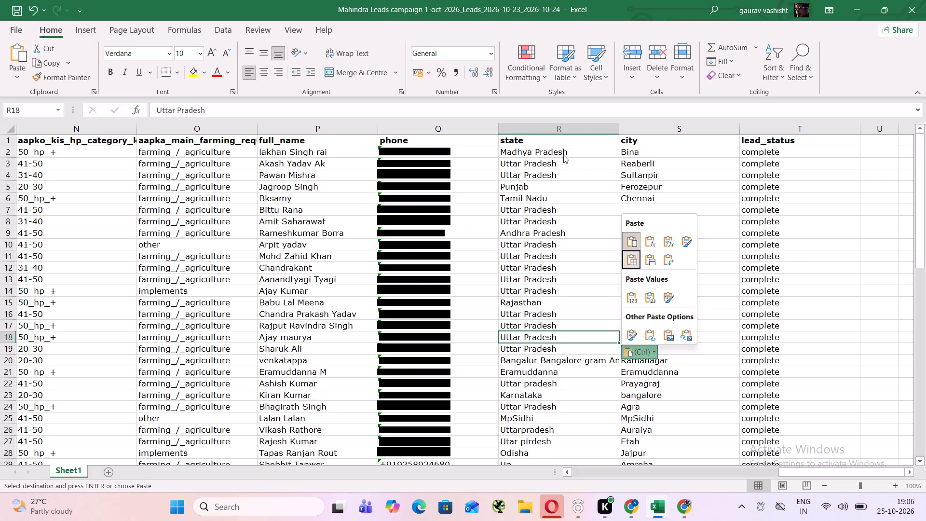
click(521, 349)
click(521, 349)
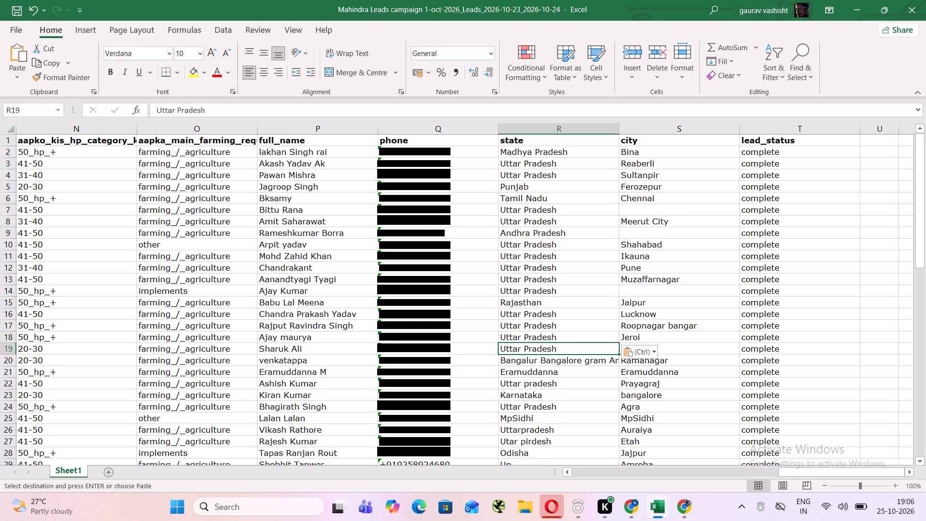
key(ctrl+v)
key(Down)
key(ctrl+v)
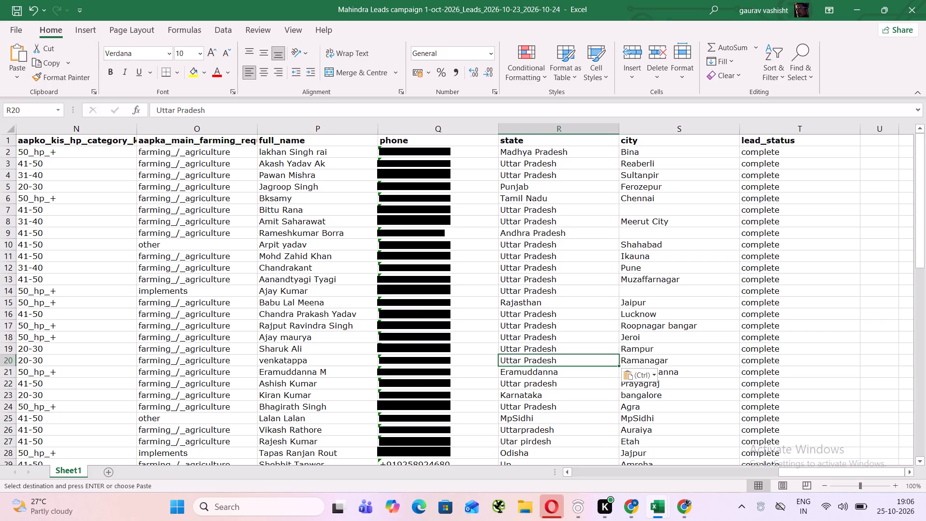
key(Down)
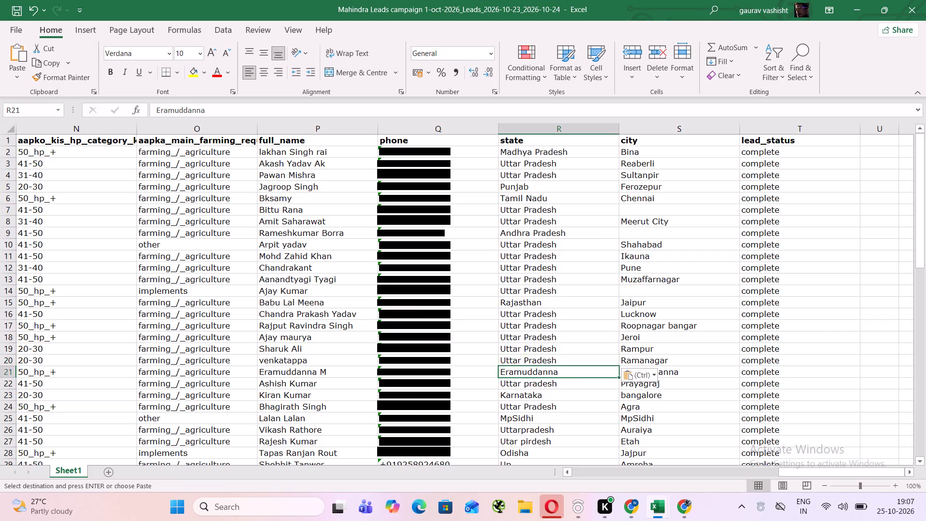
Fill Uttar Pradesh down from row 20 into the state cells of rows 21 and 22.
key(ctrl+d)
key(Right)
key(Down)
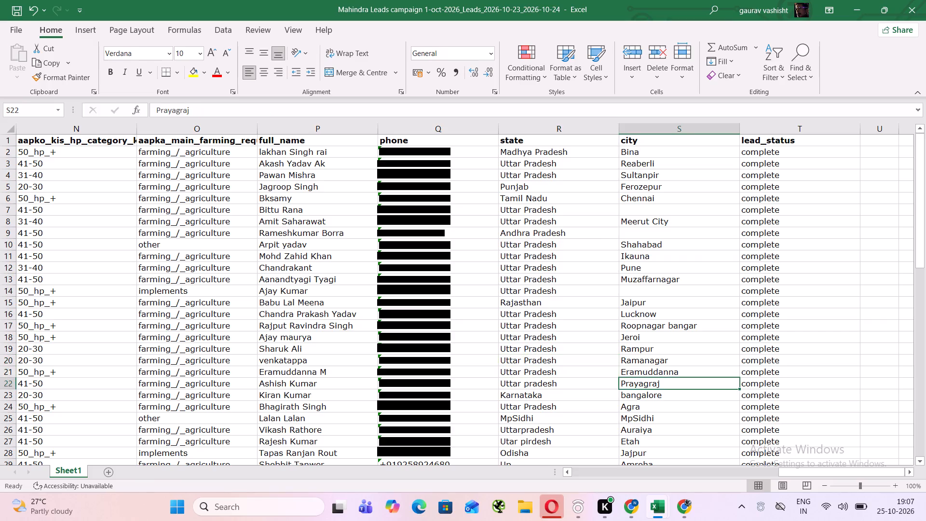
key(Left)
key(ctrl+d)
key(Down)
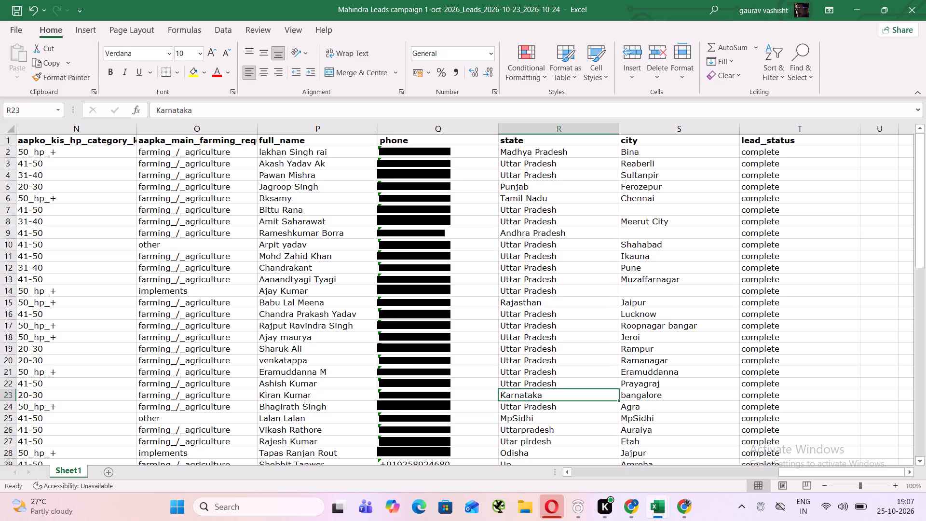
Replace the MpSidhi state entry in row 25 with Madhya Pradesh and clear that row's city.
key(Down)
key(Down)
text(Madhya)
key(space)
key(Return)
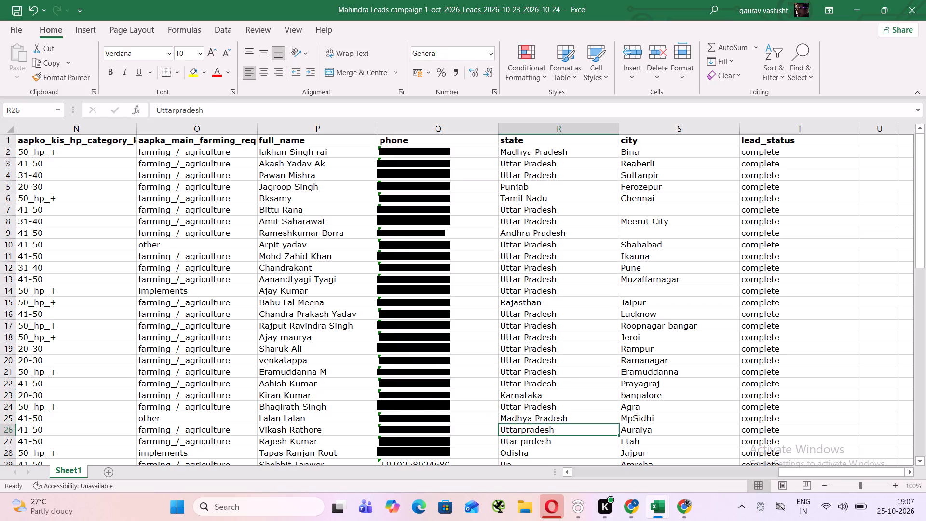
key(Right)
key(Up)
key(BackSpace)
key(Down)
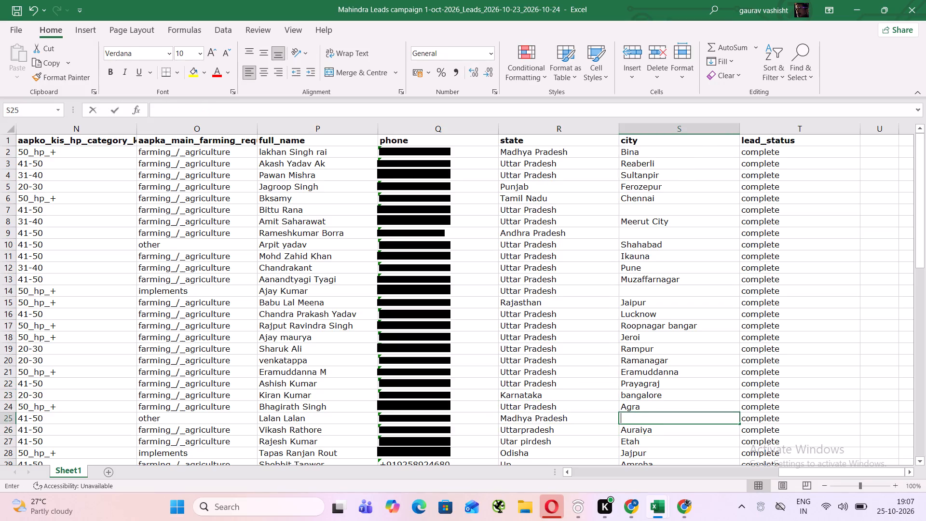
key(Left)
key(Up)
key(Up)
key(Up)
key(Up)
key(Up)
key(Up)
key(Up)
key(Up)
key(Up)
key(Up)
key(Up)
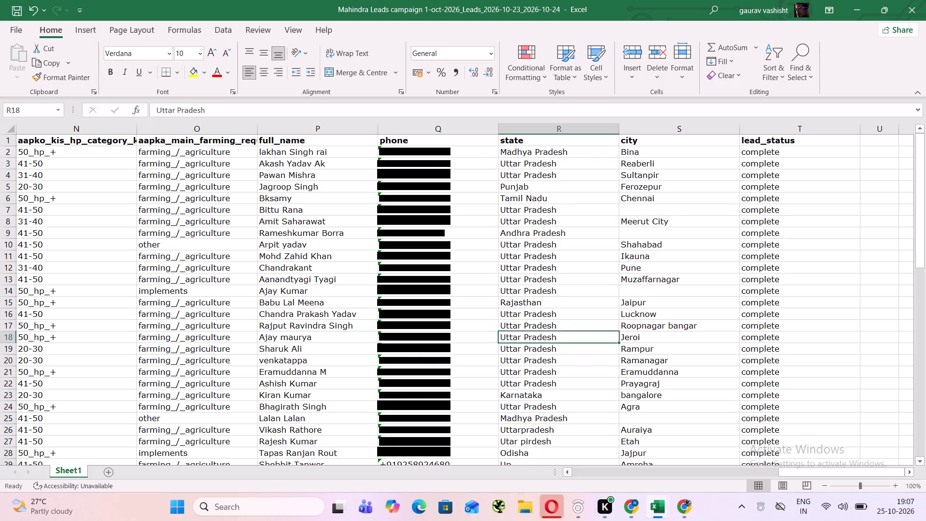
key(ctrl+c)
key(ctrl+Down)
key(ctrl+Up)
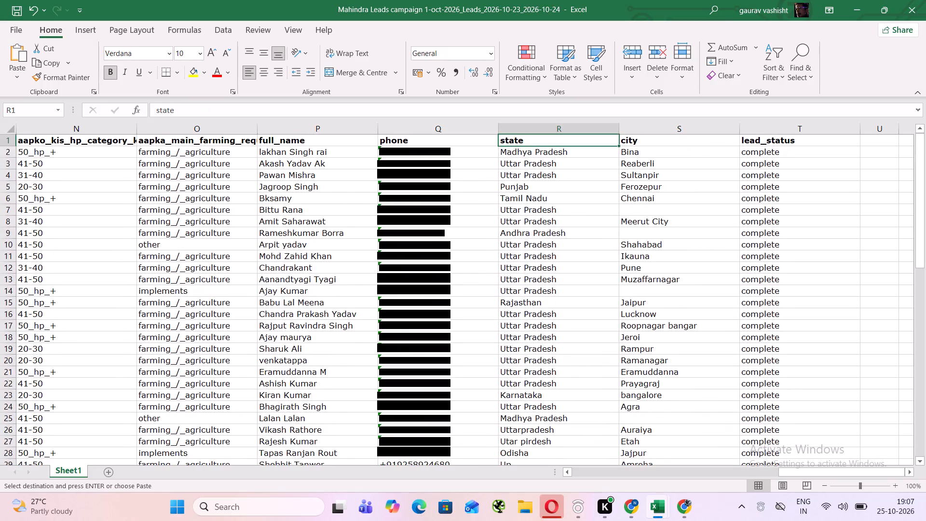
Copy the Uttar Pradesh state value from row 17 into the state cells of rows 27, 26 and 29.
key(Down)
key(Down)
key(Down)
key(Down)
key(Down)
key(Down)
key(Down)
key(Down)
key(Down)
key(Down)
key(Down)
key(Down)
key(Down)
key(Down)
key(Down)
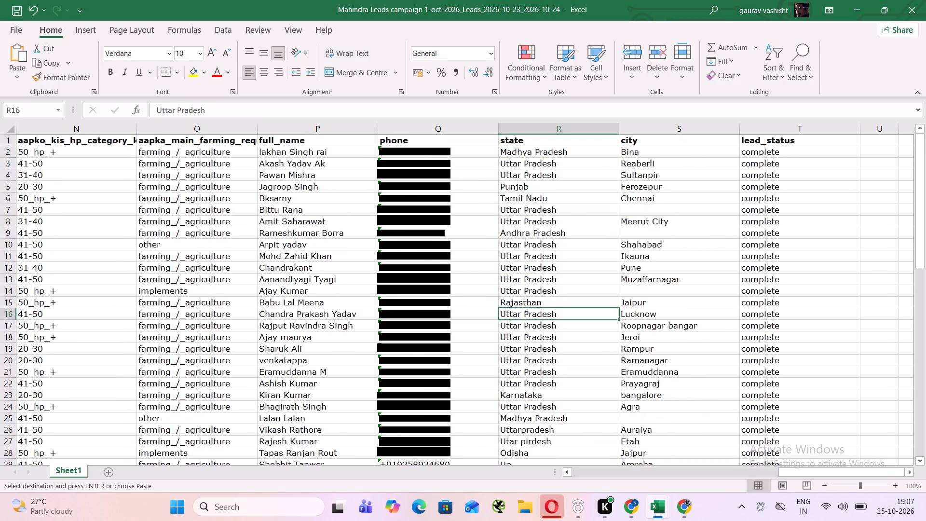
key(Down)
key(ctrl+c)
key(ctrl+Down)
key(Up)
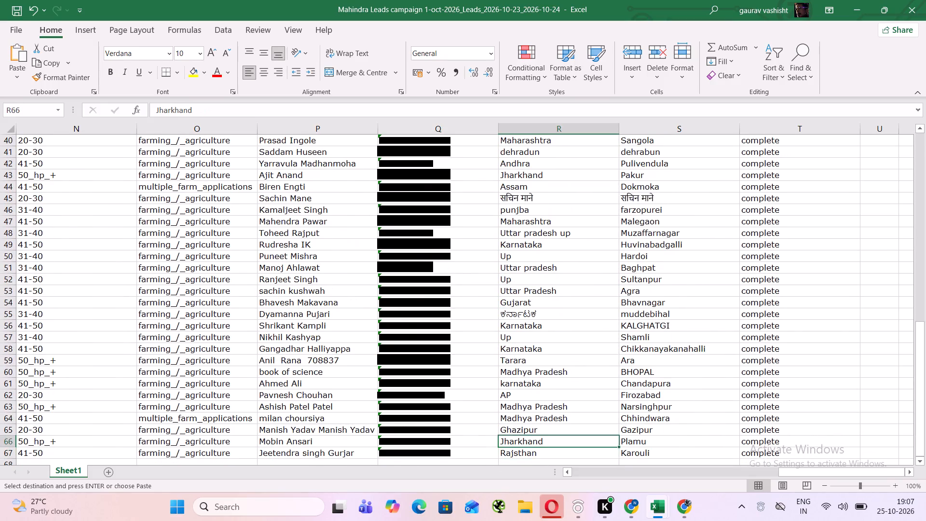
key(ctrl+Up)
key(Down)
key(Down)
key(Down)
key(Down)
key(Down)
key(Down)
key(Down)
key(Down)
key(Down)
key(Down)
key(Down)
key(Down)
key(Down)
key(Down)
key(Down)
key(Down)
key(Down)
key(Down)
key(Down)
key(Down)
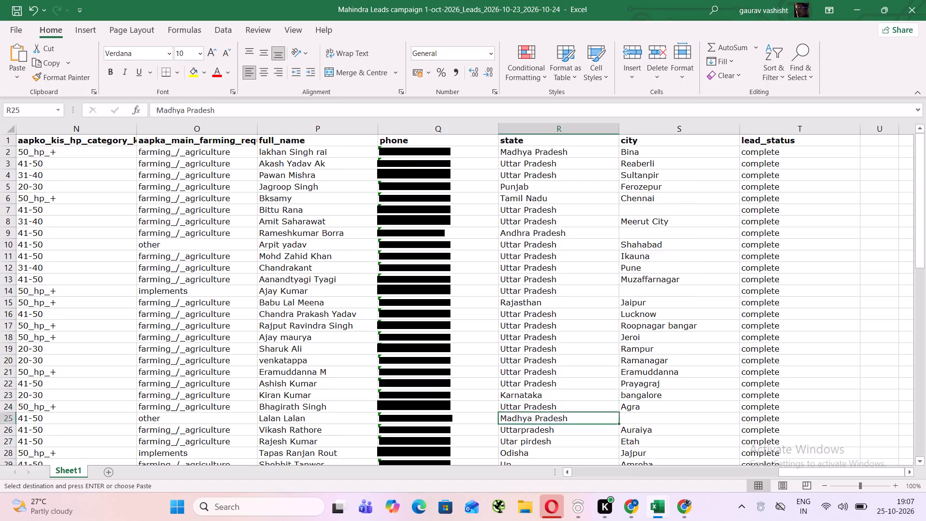
key(Up)
key(Up)
key(Up)
key(ctrl+v)
key(Up)
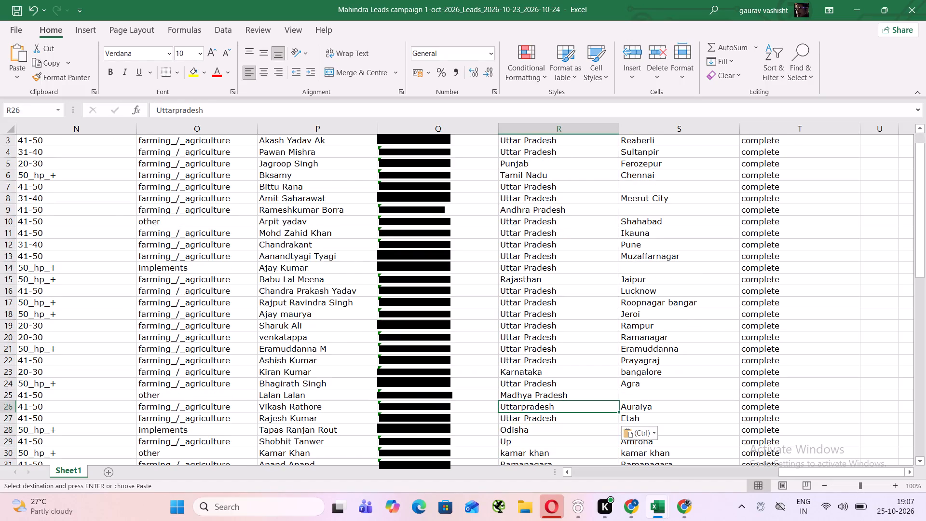
key(ctrl+v)
key(Down)
key(Down)
key(Down)
key(ctrl+v)
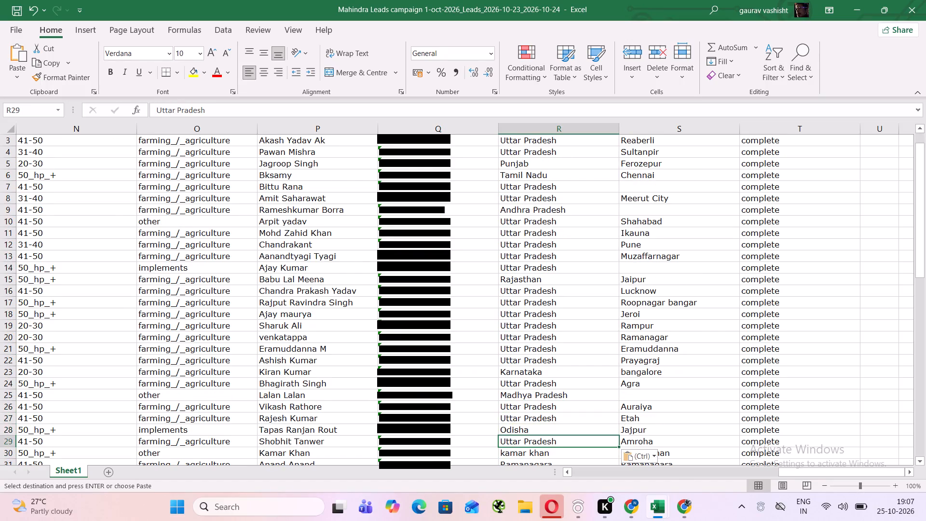
Paste Uttar Pradesh over the personal name in row 30's state cell and clear that row's city.
key(Down)
key(ctrl+v)
key(Down)
key(Right)
key(Up)
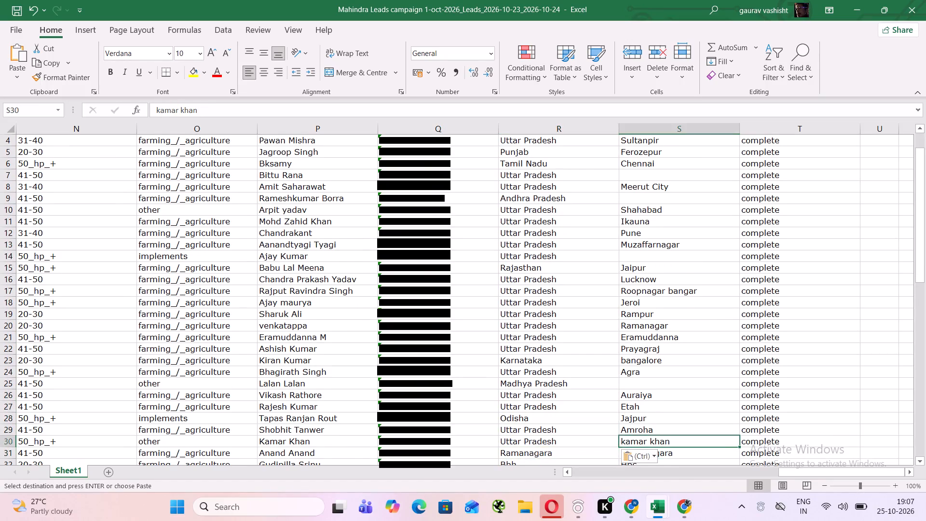
key(BackSpace)
Fill Uttar Pradesh down into the state cells of rows 31 and 32, and clear row 32's invalid city.
key(Down)
key(Left)
key(ctrl+d)
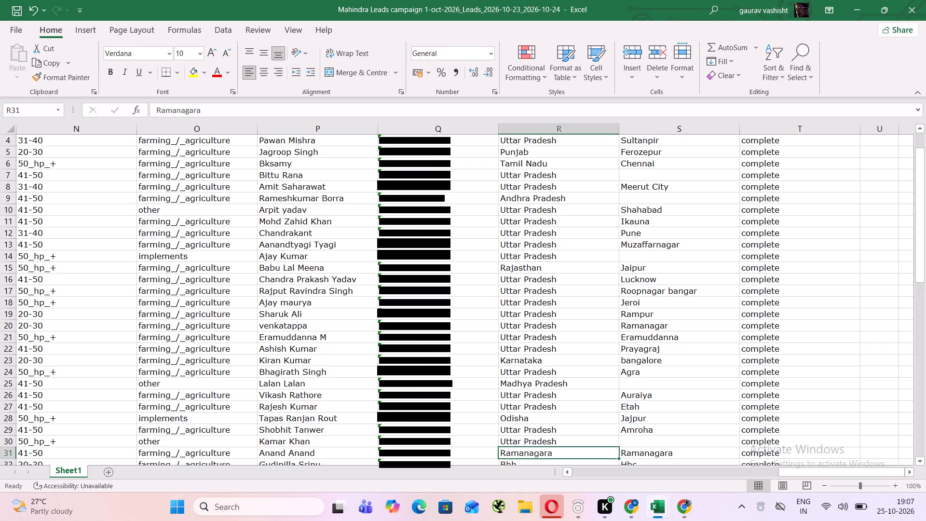
key(Down)
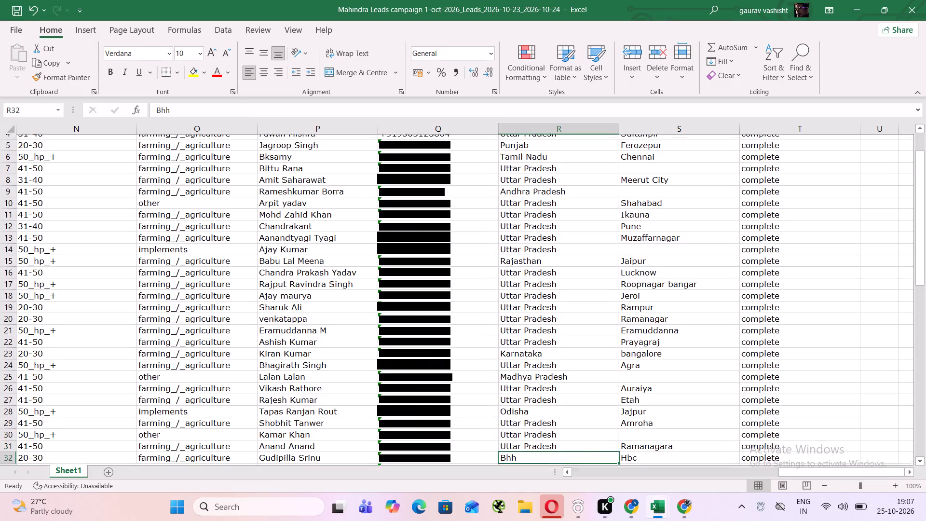
key(ctrl+d)
key(Right)
key(BackSpace)
key(Down)
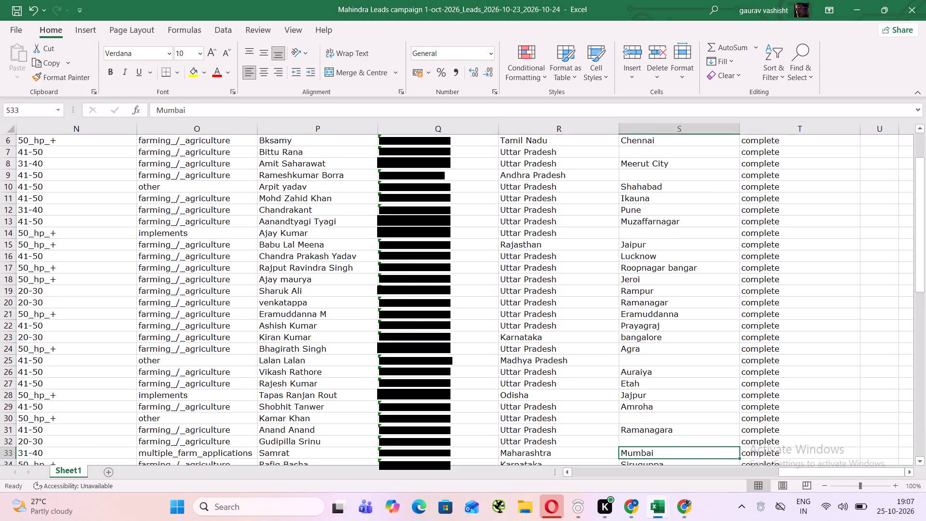
Replace the abbreviated mp state entry of the Burhanpur lead in row 35 with Madhya Pradesh.
key(Left)
key(Down)
key(Down)
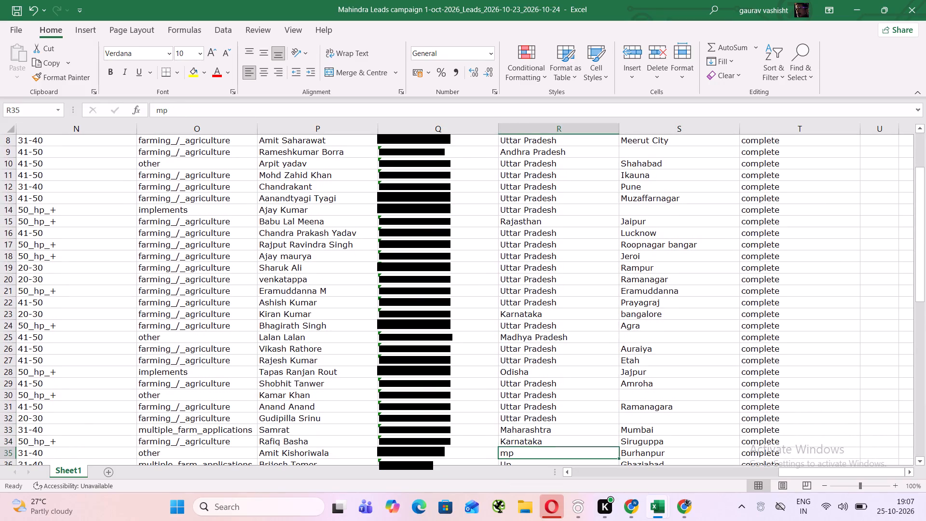
text(Madhya)
key(space)
key(Return)
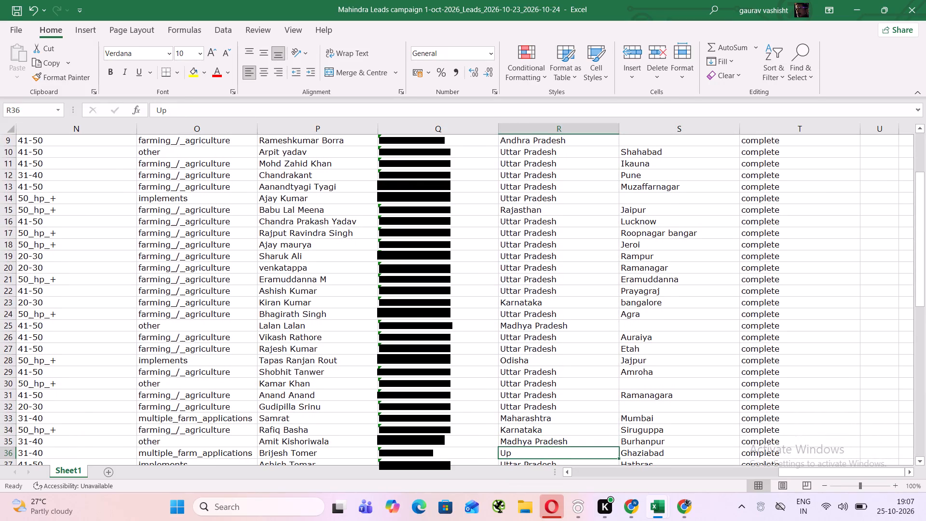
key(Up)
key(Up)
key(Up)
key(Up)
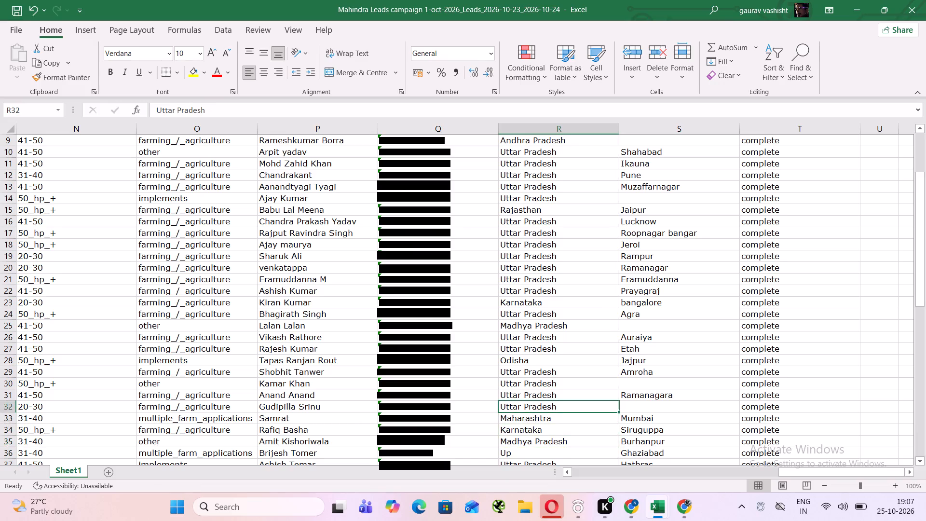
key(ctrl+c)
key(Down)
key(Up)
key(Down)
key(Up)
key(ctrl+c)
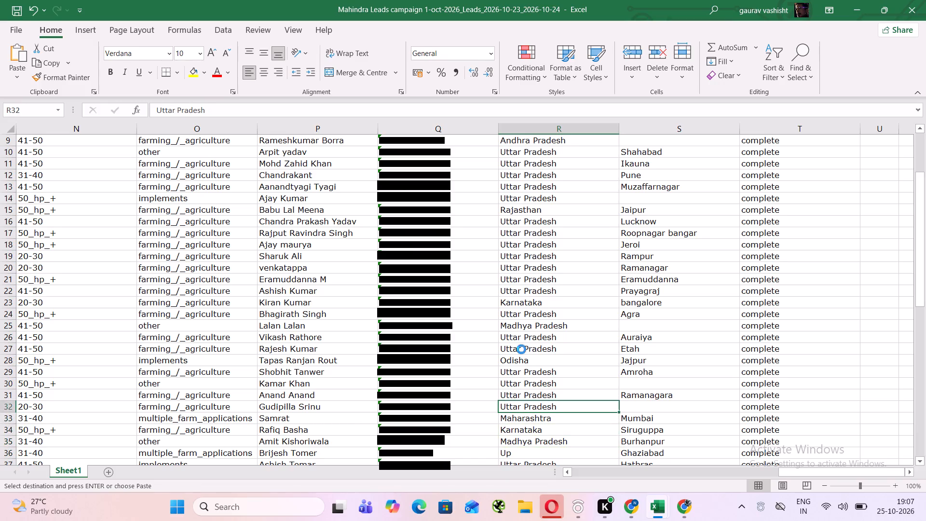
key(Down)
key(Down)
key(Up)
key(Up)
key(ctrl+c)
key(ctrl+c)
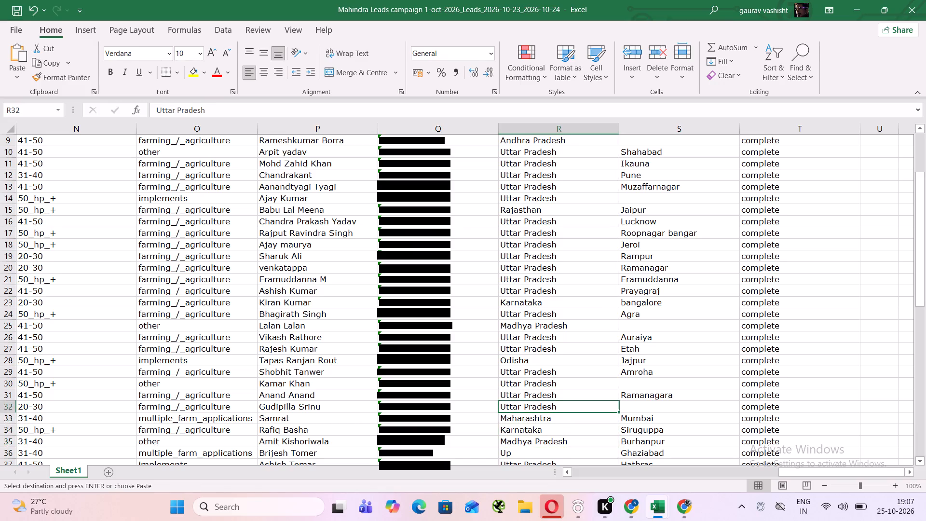
Copy the Uttar Pradesh state value from row 30 into the Ghaziabad lead's state cell in row 36.
click(531, 381)
right_click(531, 381)
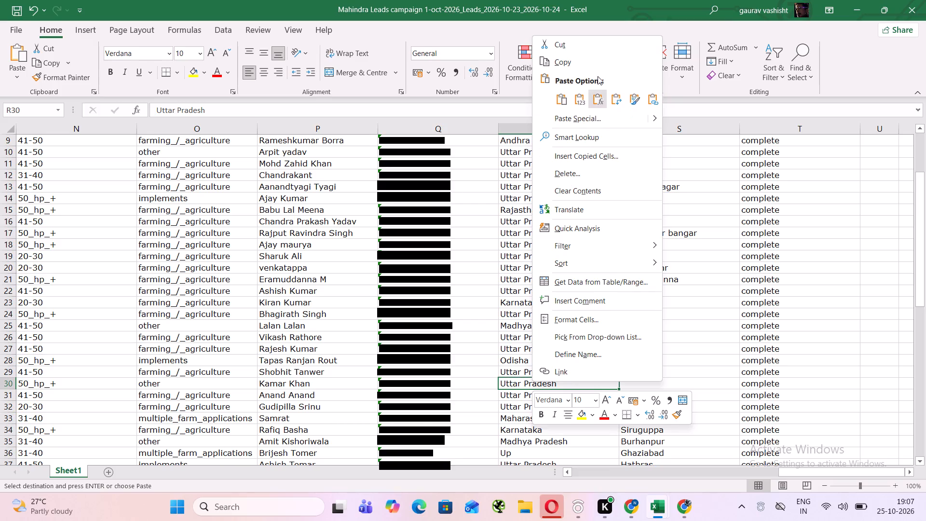
click(599, 62)
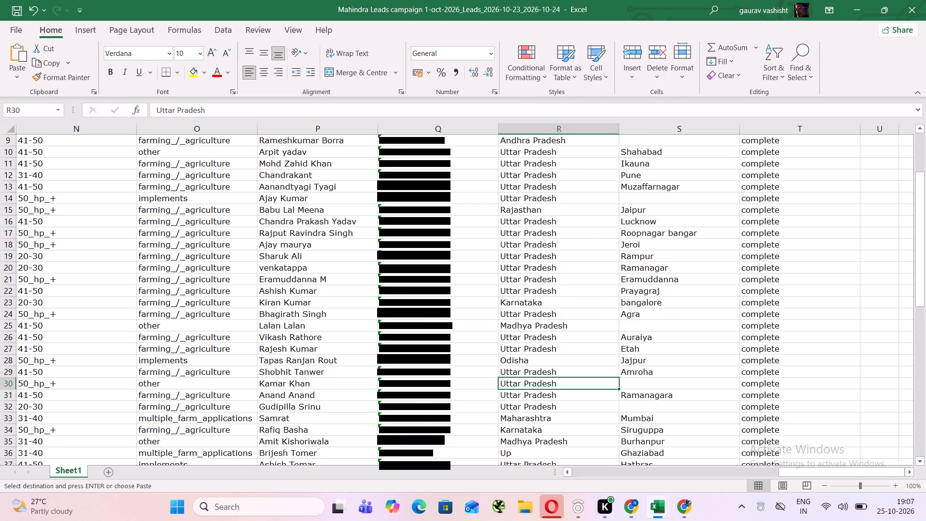
click(516, 450)
key(ctrl+v)
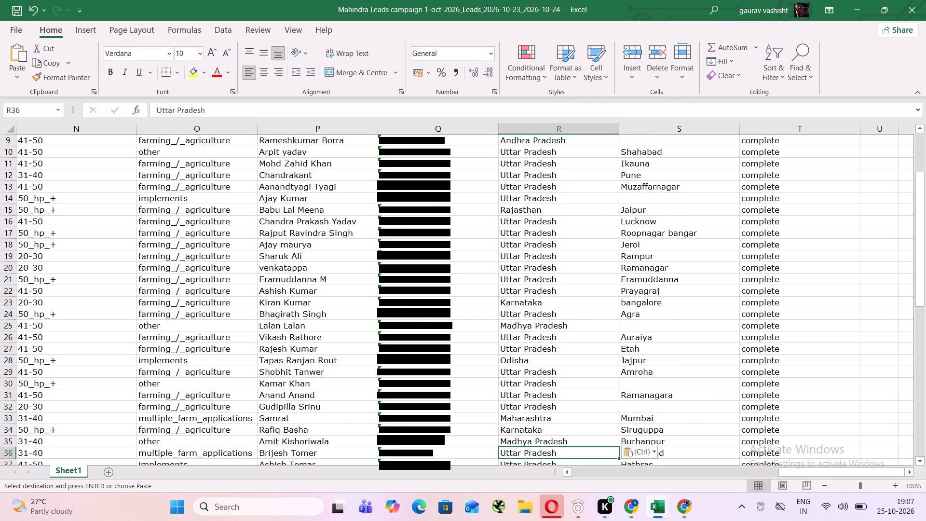
Clear the state and city entries of the leads in rows 38 and 39.
key(Down)
key(Down)
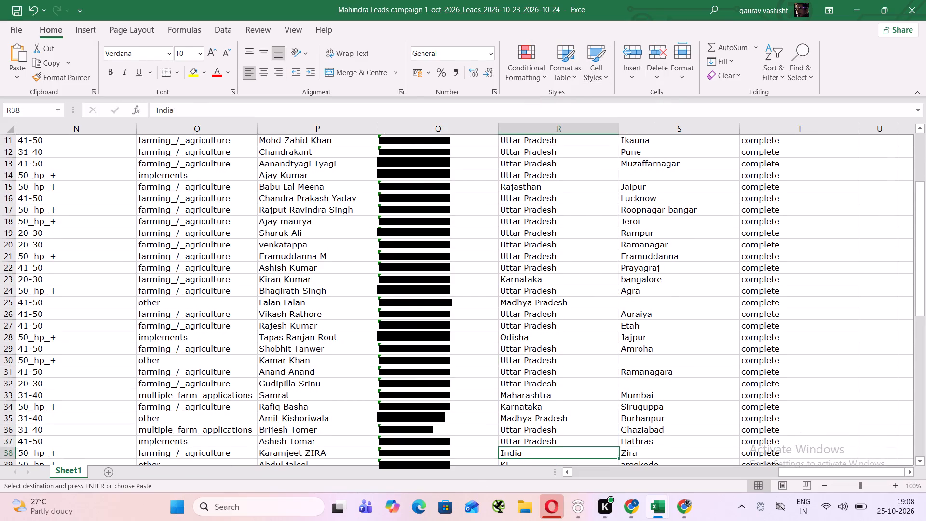
key(BackSpace)
key(Right)
key(BackSpace)
key(Down)
key(BackSpace)
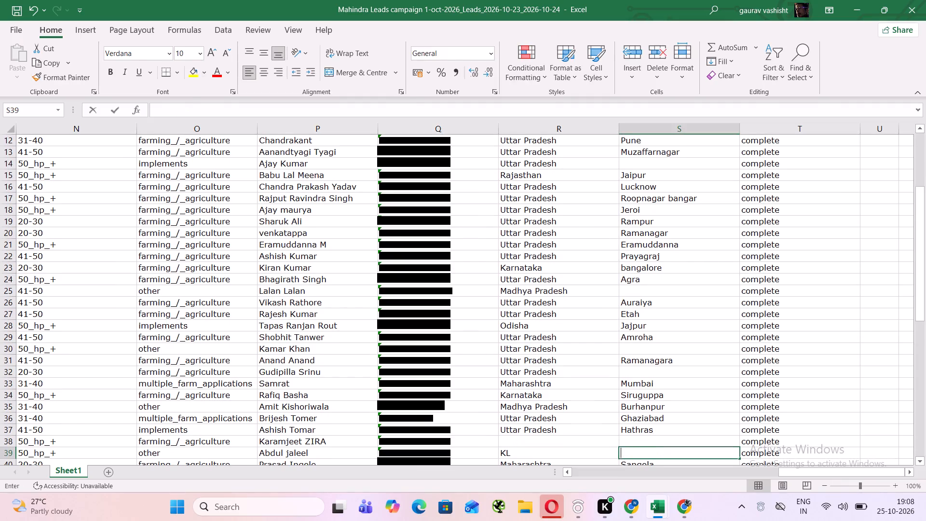
key(Left)
key(BackSpace)
Look over the state and city entries of the leads from row 40 down to row 61.
key(Down)
key(Down)
key(Down)
key(Down)
key(Down)
key(Down)
key(Down)
key(Down)
key(Down)
key(Down)
key(Down)
key(Down)
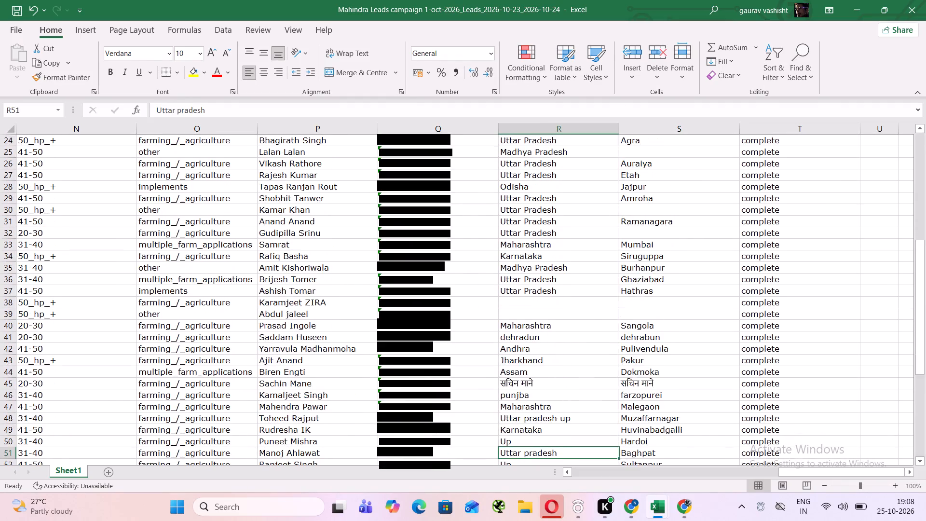
key(Down)
key(Down)
key(Down)
key(Down)
key(Down)
key(Down)
key(Down)
key(Down)
key(Down)
key(Down)
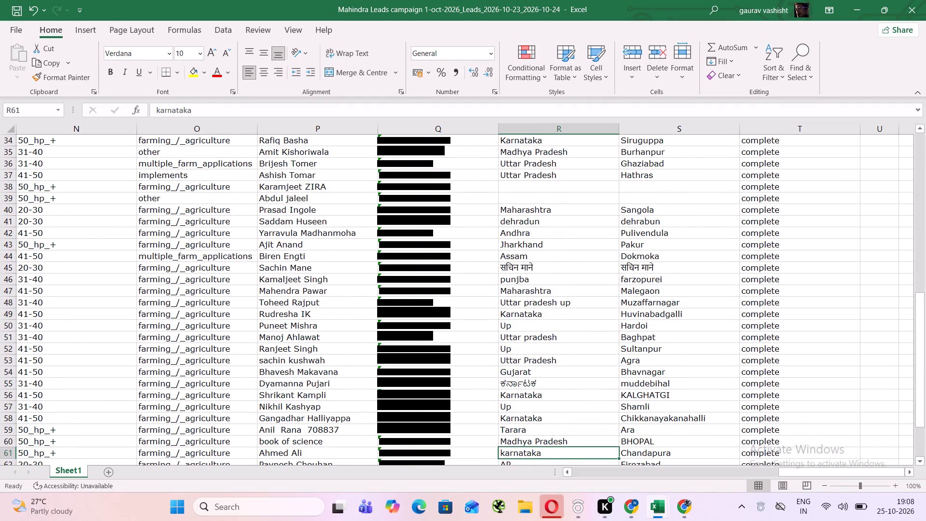
Replace the dehradun state entry in row 41 with Utthrakhand and clear that lead's city.
key(Up)
key(Up)
key(Up)
key(Up)
key(Up)
key(Up)
key(Up)
key(Up)
key(Up)
key(Up)
key(Up)
key(Up)
key(Up)
key(Up)
key(Up)
key(Up)
key(Up)
key(Up)
key(Up)
key(Up)
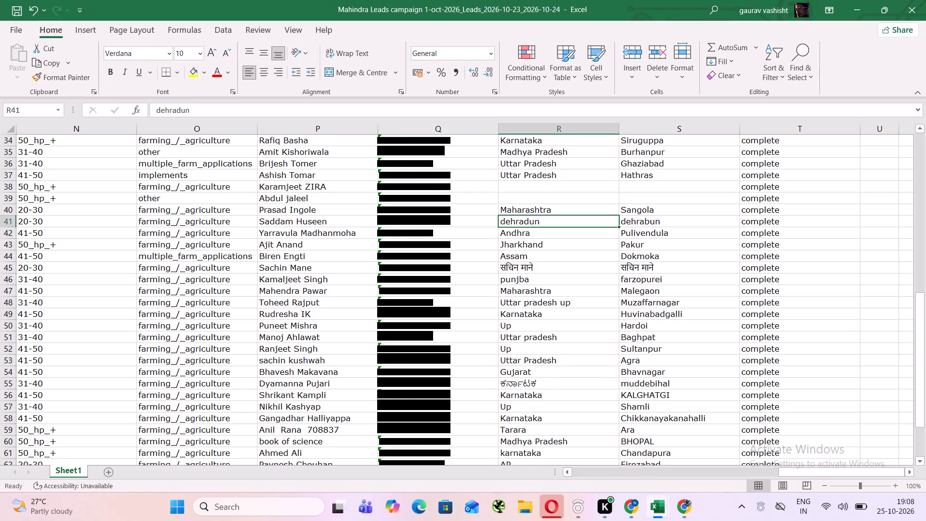
text(Utthrakhand)
key(Insert)
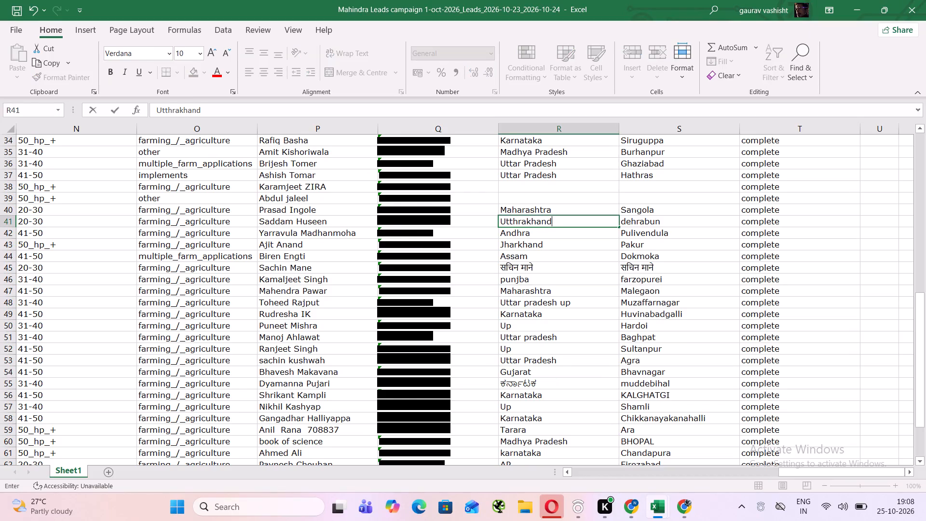
key(Right)
key(BackSpace)
key(Down)
key(Left)
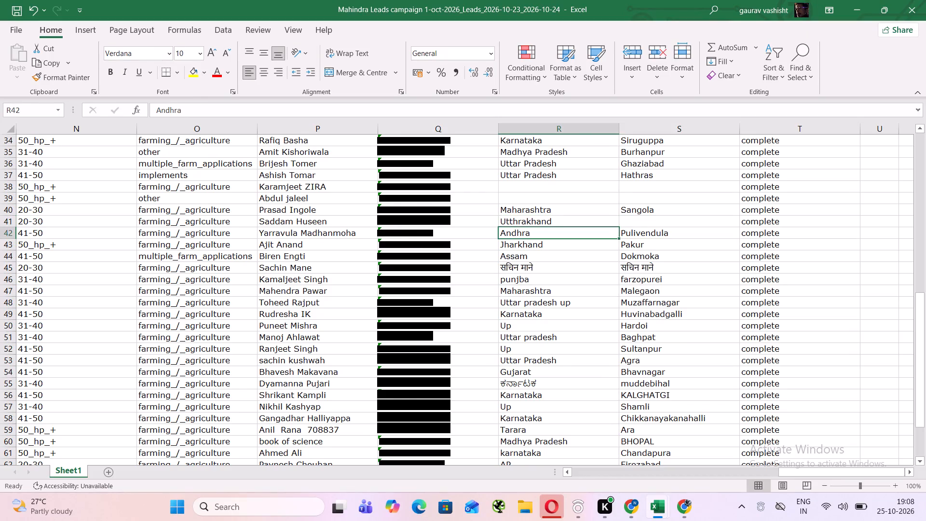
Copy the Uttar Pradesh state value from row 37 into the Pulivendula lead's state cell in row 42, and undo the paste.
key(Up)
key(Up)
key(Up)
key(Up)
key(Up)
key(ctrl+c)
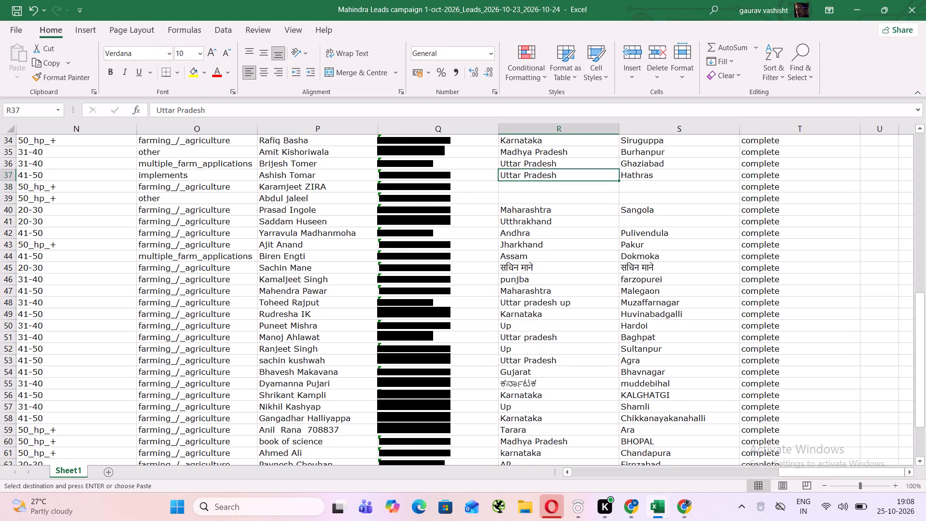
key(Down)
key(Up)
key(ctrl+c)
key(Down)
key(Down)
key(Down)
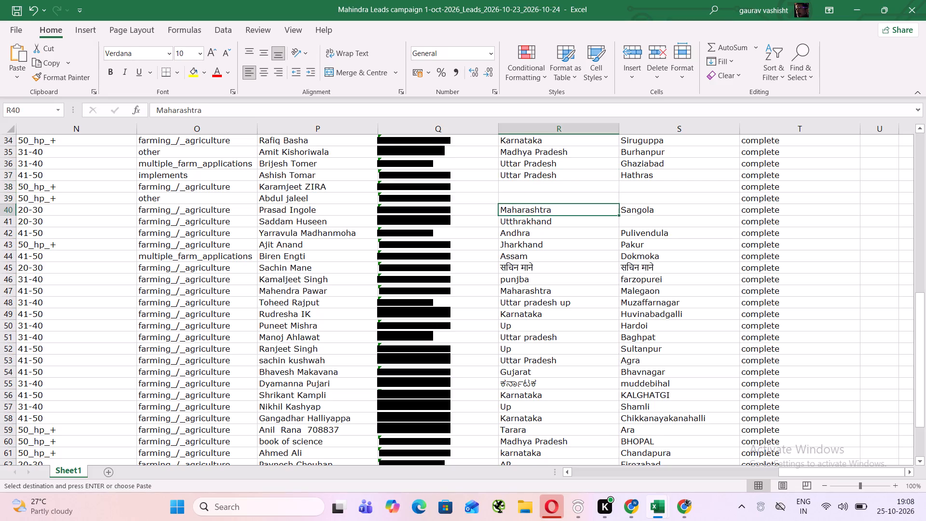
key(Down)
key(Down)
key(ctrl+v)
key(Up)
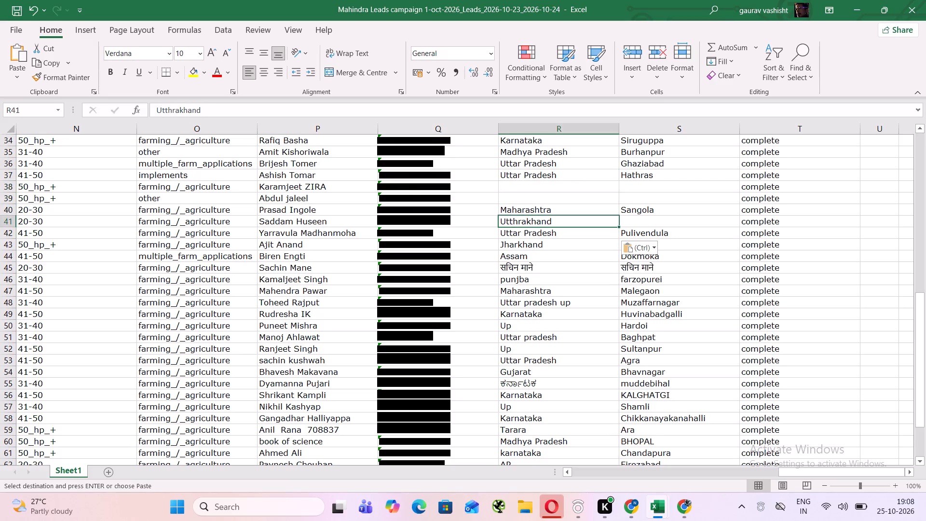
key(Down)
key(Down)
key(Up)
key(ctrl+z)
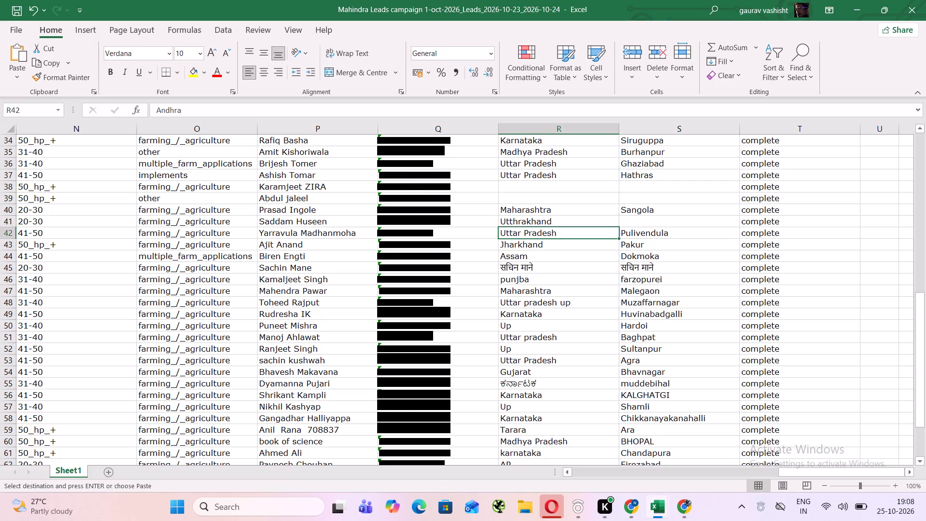
Set the Pulivendula lead's state in row 42 to Andhra Pradesh.
key(Down)
key(Up)
text(An)
key(Return)
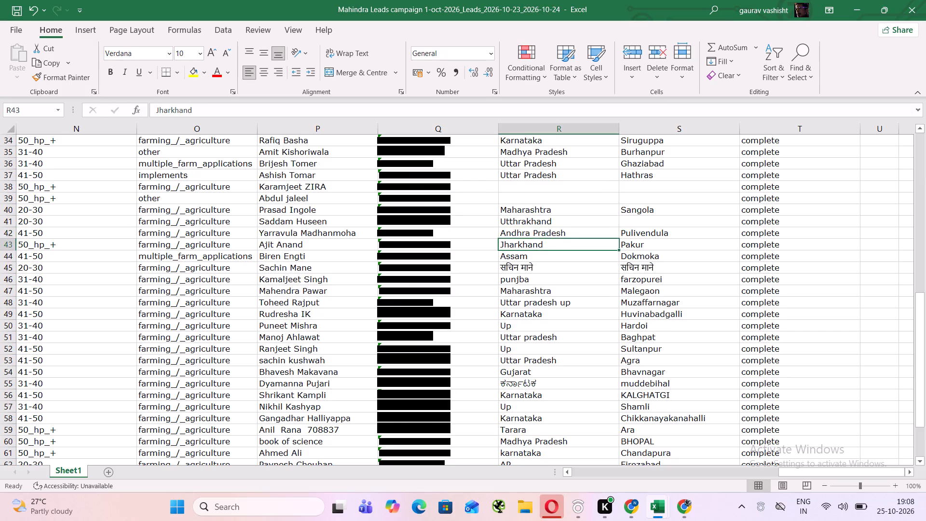
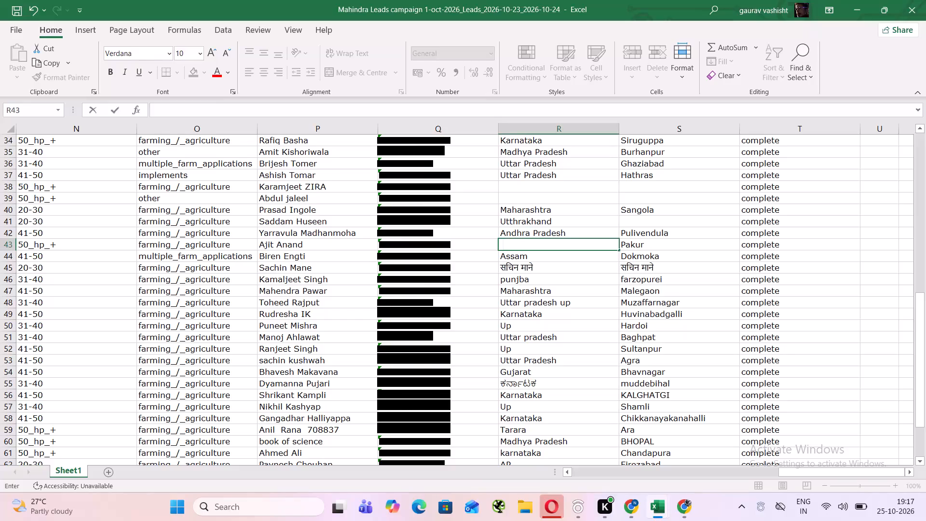
Clear the state and city of the lead in row 43.
key(backslash)
key(Return)
key(Up)
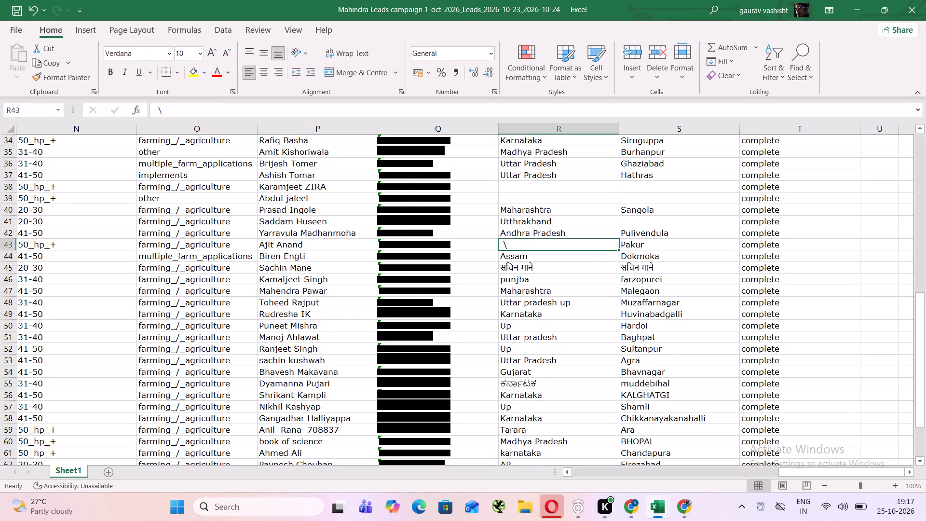
key(BackSpace)
key(Right)
key(BackSpace)
Copy Uttar Pradesh from row 37 into the state cell of row 45 and clear that lead's city.
key(Down)
key(Left)
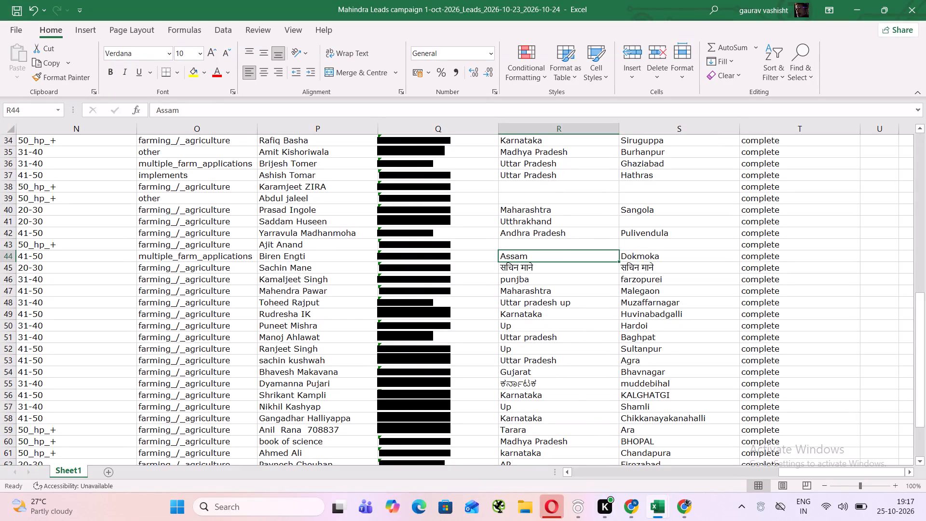
key(Up)
key(Up)
key(Up)
key(Up)
key(Up)
key(Up)
key(Up)
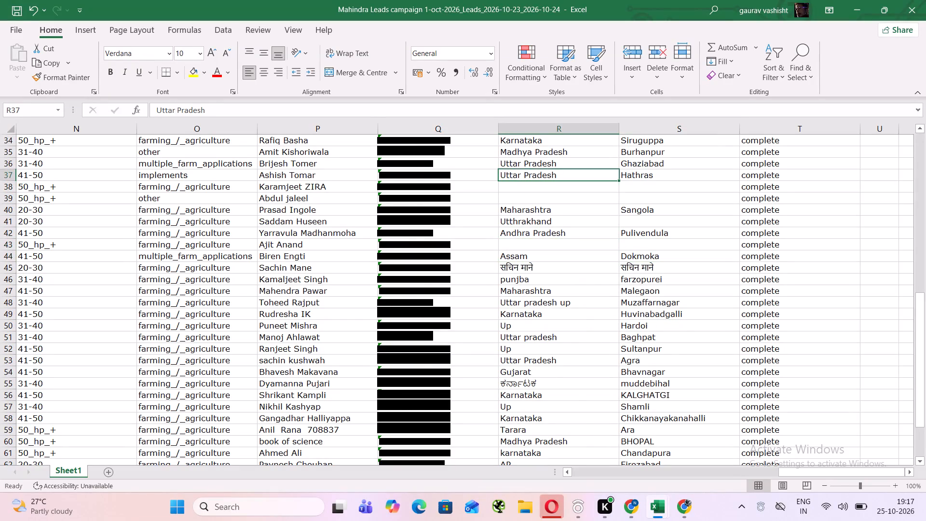
key(ctrl+c)
key(ctrl+Down)
key(ctrl+Down)
key(ctrl+Down)
key(ctrl+Down)
key(Down)
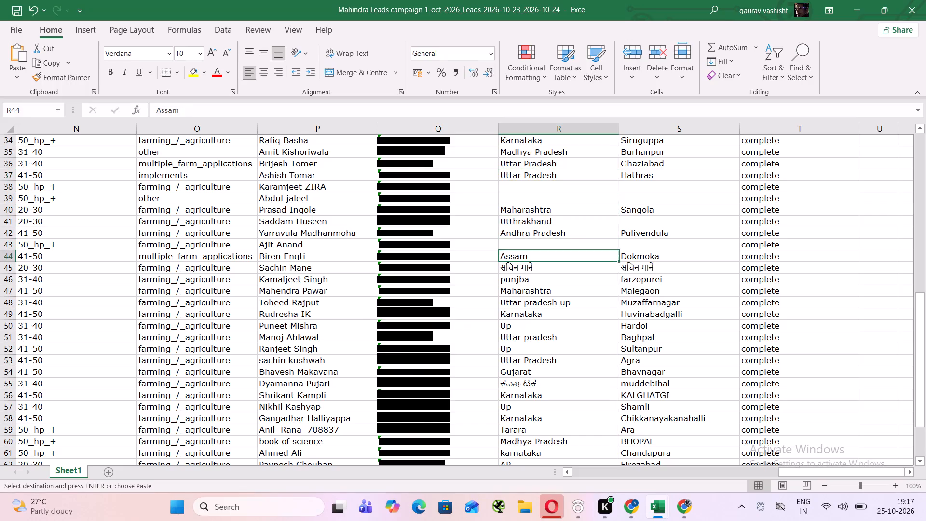
key(Down)
key(ctrl+v)
key(Right)
key(BackSpace)
Clear the city of the lead in row 46 and set its state to Punjab.
key(Down)
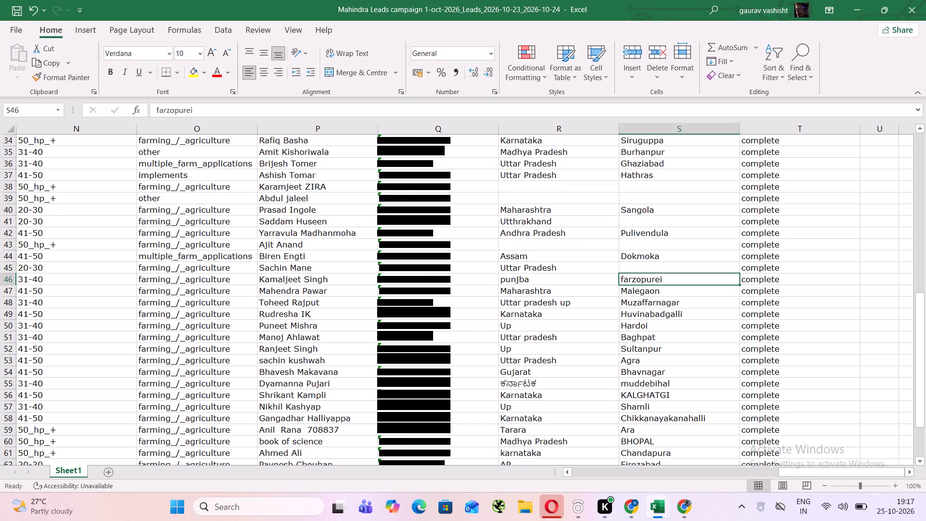
key(BackSpace)
key(Left)
text(Punjab)
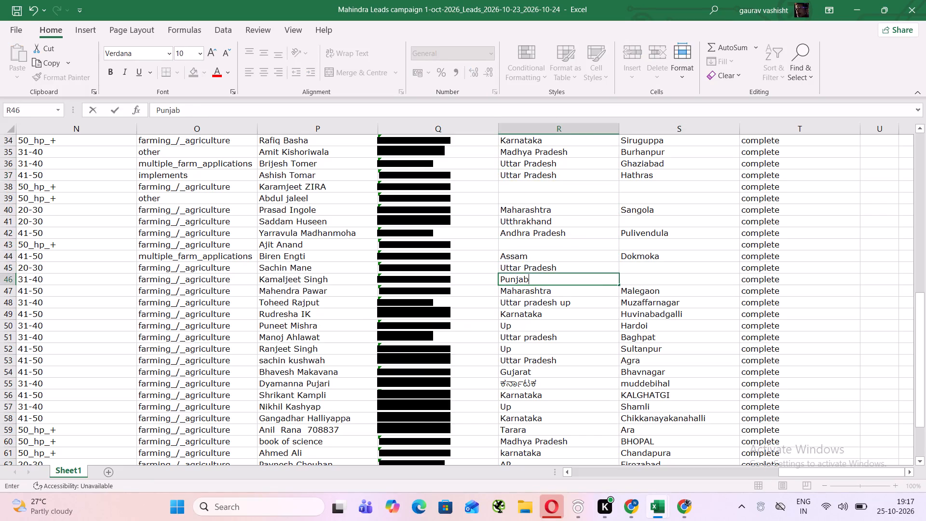
key(Up)
Copy Uttar Pradesh from row 45 into the state cells of rows 48, 50, 51 and 52.
key(ctrl+c)
key(Down)
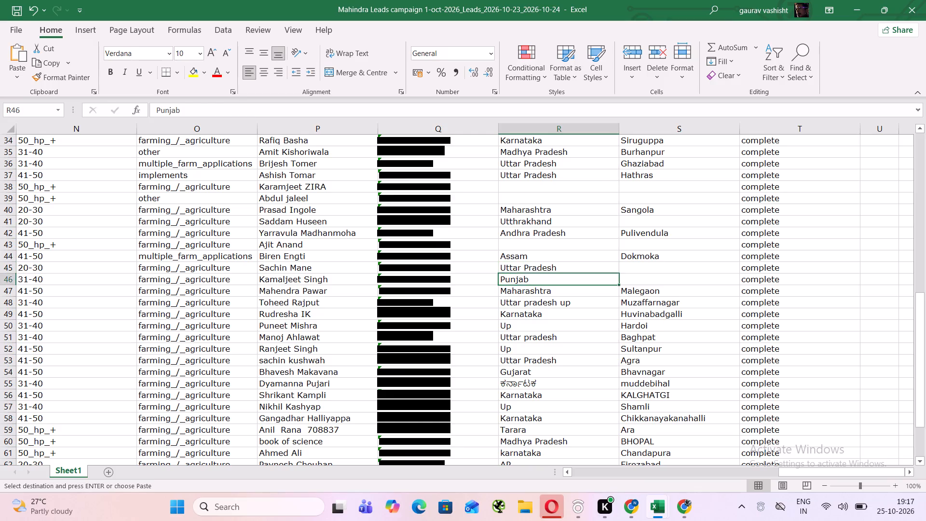
key(Down)
key(Up)
key(Up)
key(ctrl+c)
key(Down)
key(Down)
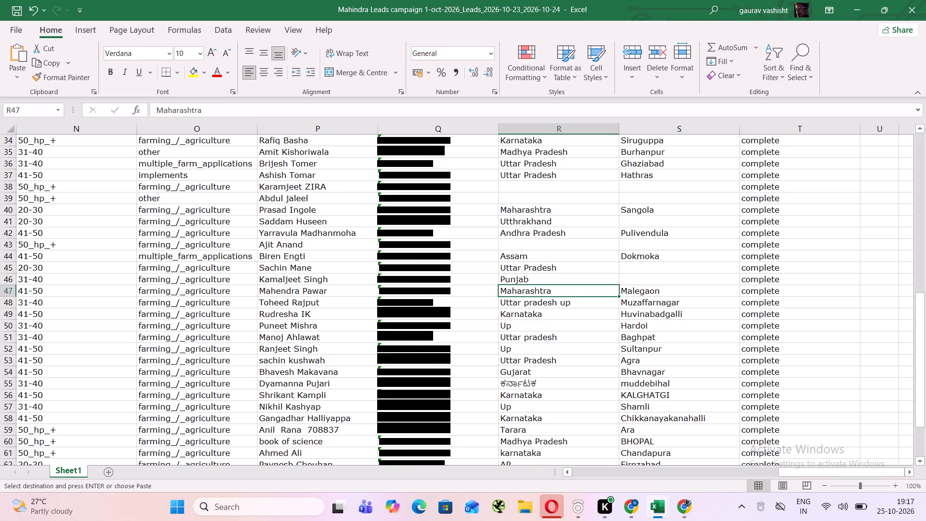
key(Down)
key(ctrl+v)
key(Down)
key(Down)
key(ctrl+v)
key(Down)
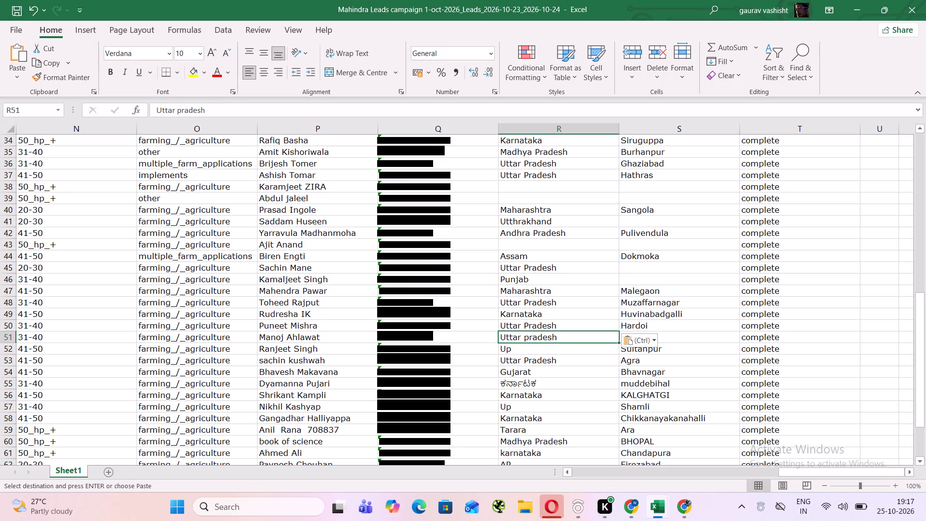
key(ctrl+v)
key(Down)
key(ctrl+v)
Clear the state and city of the lead in row 55.
key(Down)
key(Down)
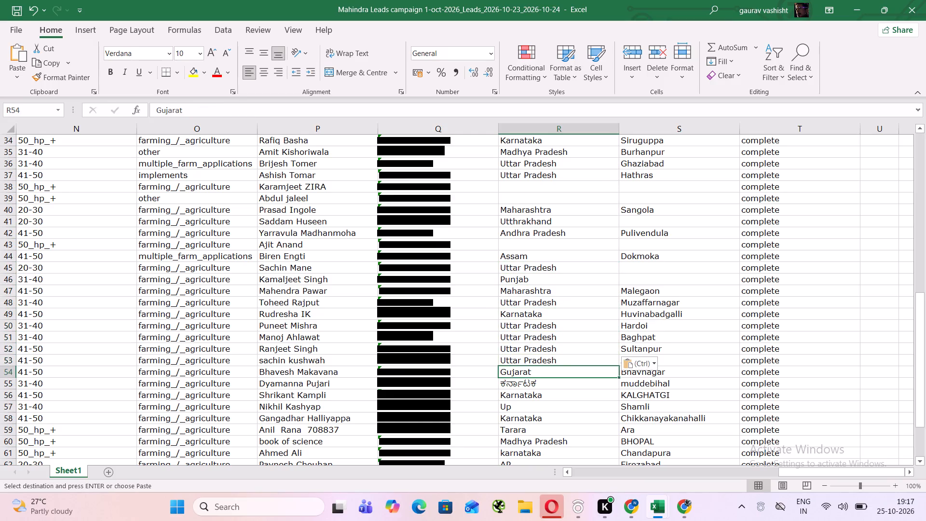
key(Down)
key(BackSpace)
key(Right)
key(BackSpace)
Replace the Up state entry in row 57 with Uttar Pradesh copied from row 53.
key(Down)
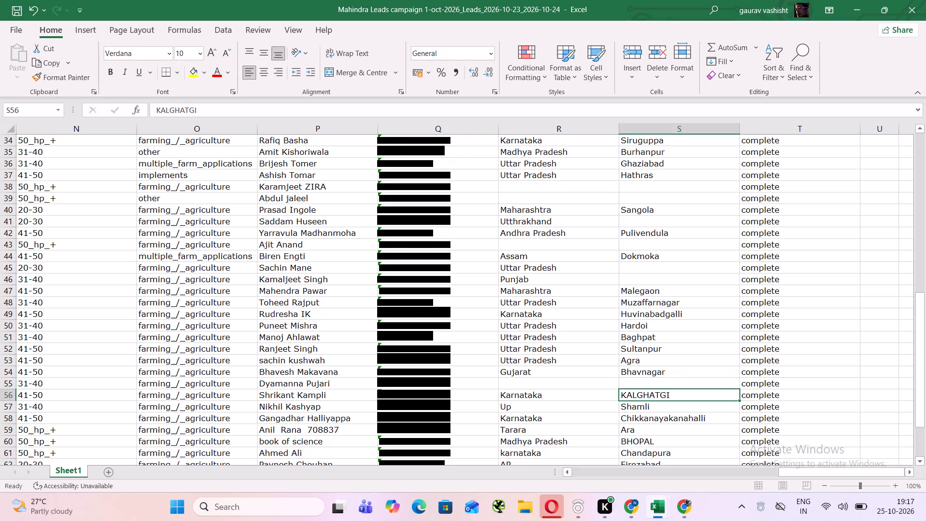
key(Left)
key(Up)
key(Up)
key(Up)
key(ctrl+c)
key(Down)
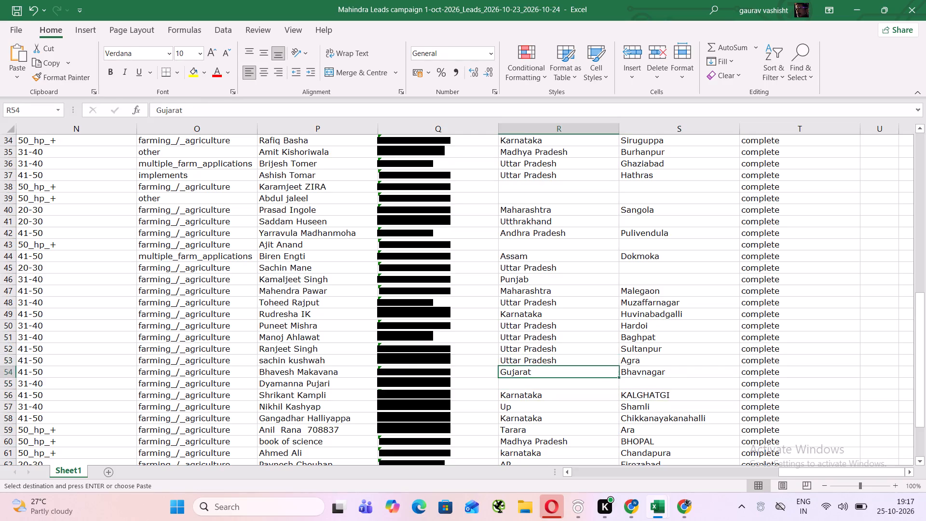
key(Down)
key(Down)
key(Down)
key(ctrl+v)
key(Down)
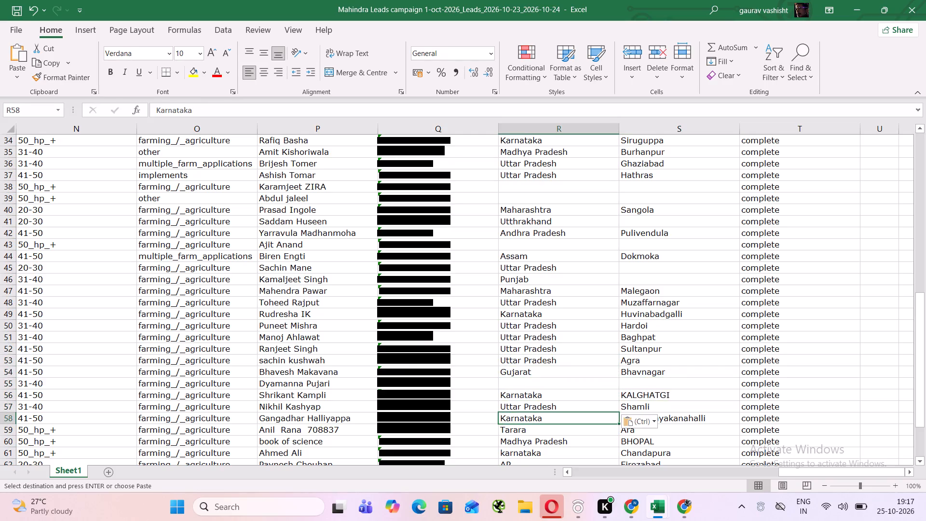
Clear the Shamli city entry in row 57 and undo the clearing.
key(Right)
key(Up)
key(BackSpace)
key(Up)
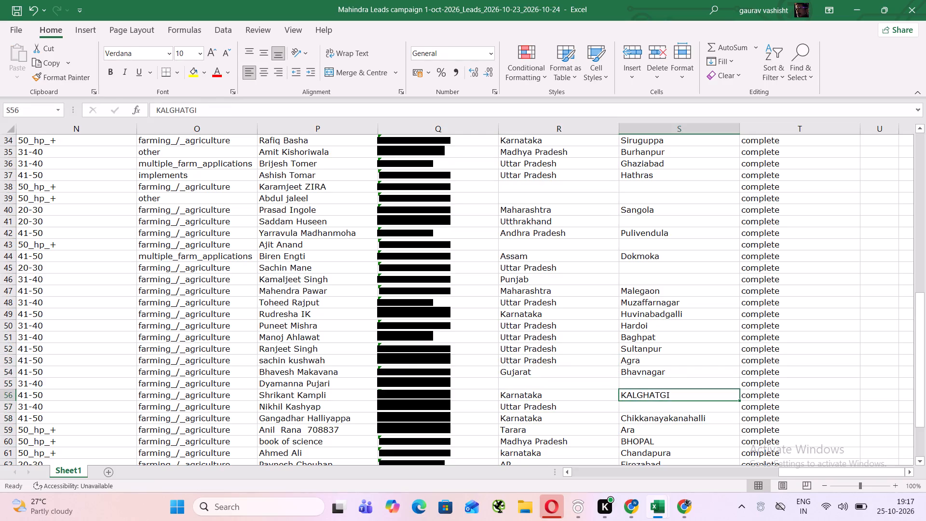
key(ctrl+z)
Clear the KALGHATGI city entry in row 56.
key(Up)
key(BackSpace)
Re-enter Karnataka as the state of the Chikkanayakanahalli lead in row 58.
key(Down)
key(Down)
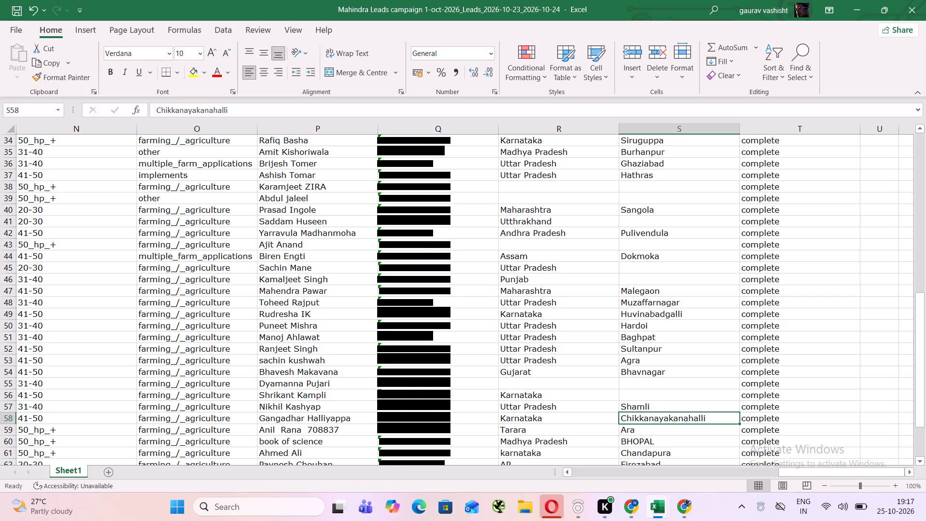
key(Left)
text(Karna)
key(Return)
Set the state of the Ara lead in row 59 to Bihar.
key(BackSpace)
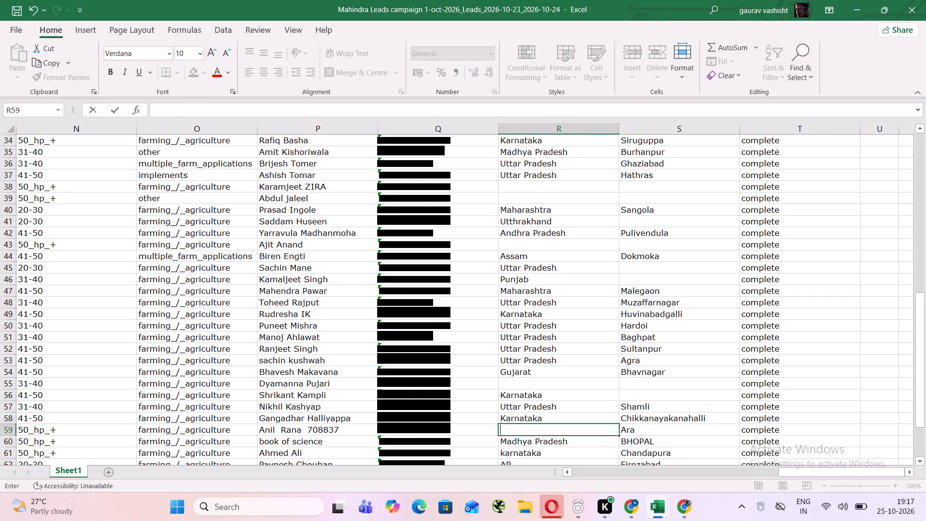
text(Bihar)
key(Down)
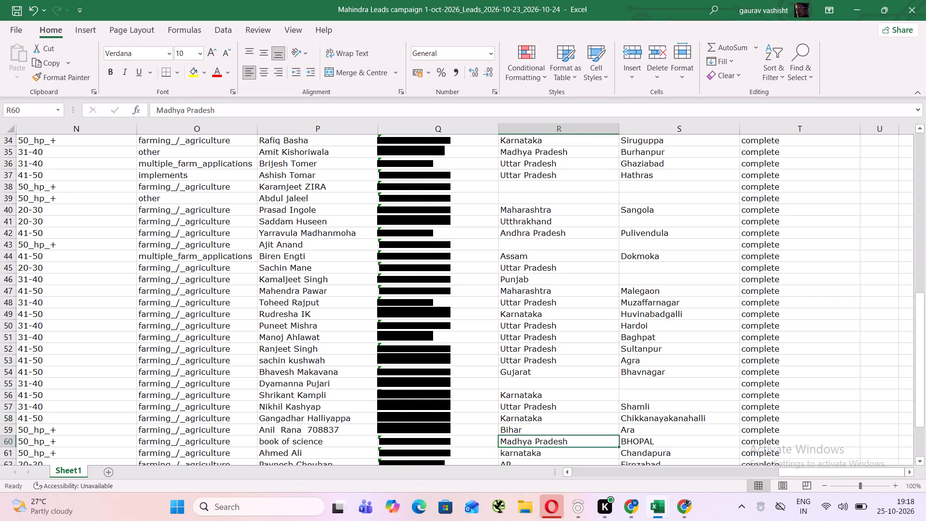
Rewrite the city in row 60 as Bhopal.
key(Right)
text(Bhopal)
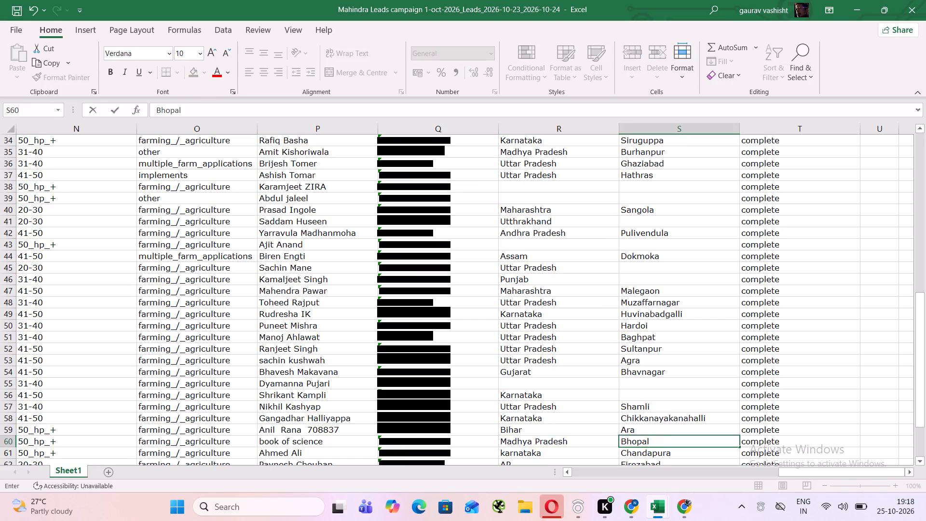
key(Down)
Copy Karnataka from row 58 over the lowercase state entry of the Chandapura lead in row 61.
key(Left)
key(Up)
key(Up)
key(Up)
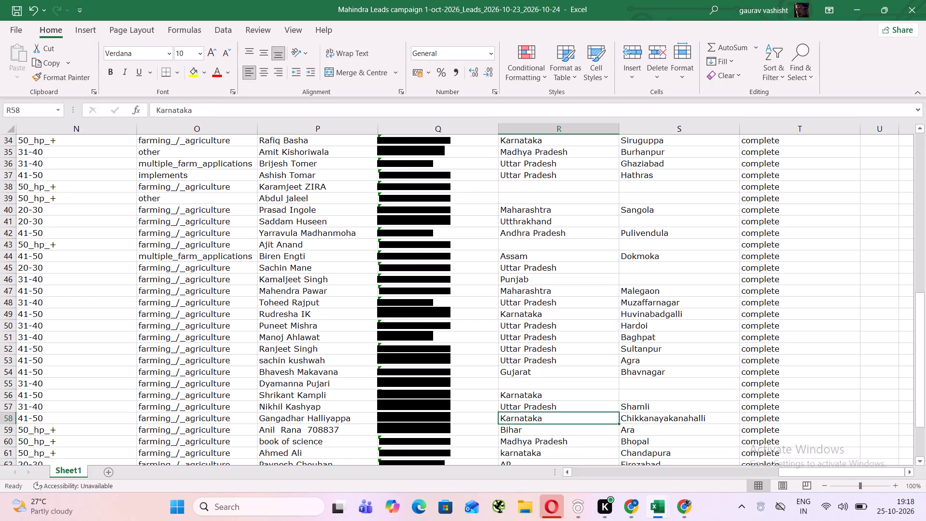
key(ctrl+c)
key(Down)
key(Down)
key(Down)
key(ctrl+v)
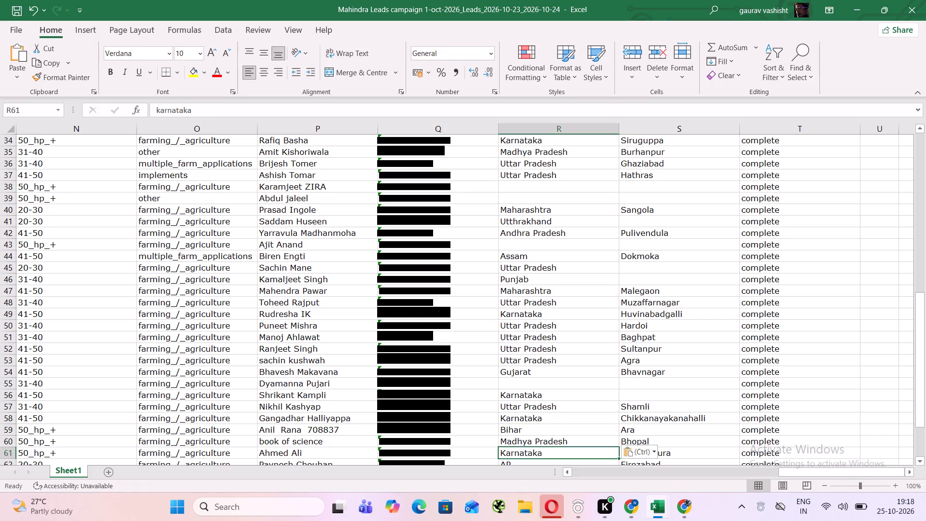
Set the state of the Firozabad lead in row 62 to Andhra Pradesh.
key(Up)
key(Down)
key(Down)
text(Andhrs)
key(space)
key(BackSpace)
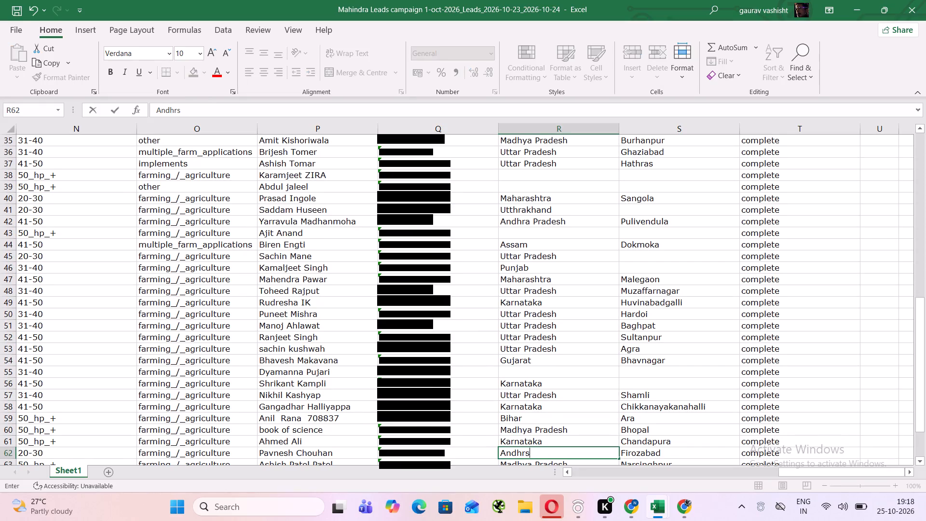
key(BackSpace)
text(a)
key(space)
key(Return)
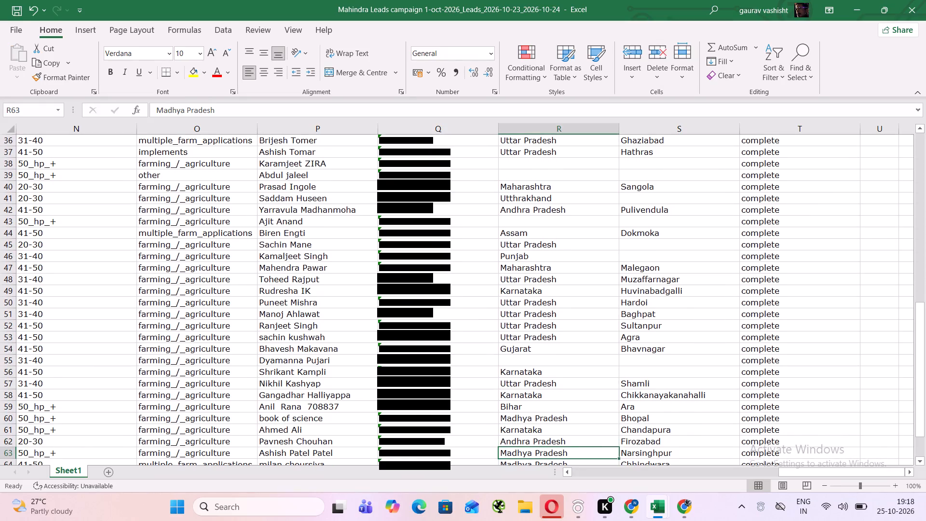
Look over the remaining state and city entries from row 63 to the end of the leads.
key(Right)
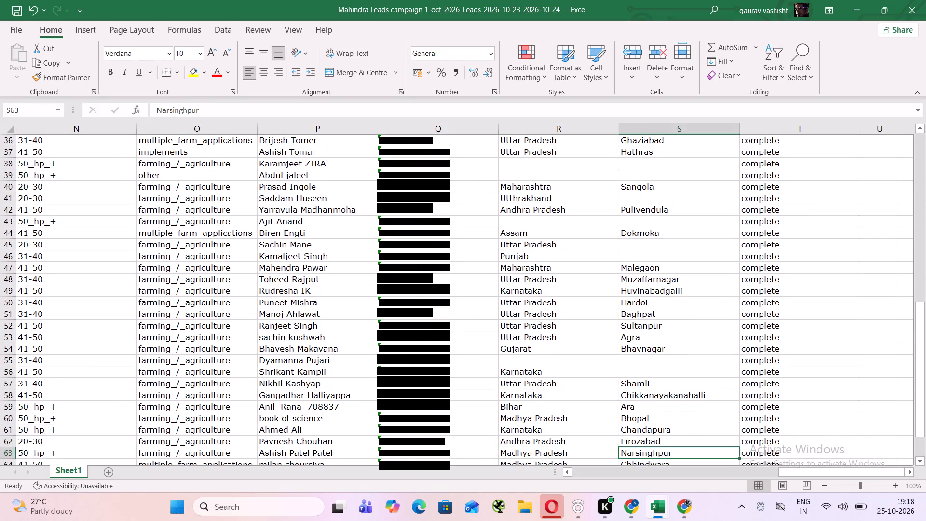
key(Down)
key(Left)
key(Down)
key(Down)
key(Down)
key(Down)
key(Down)
key(Down)
key(Down)
key(Down)
key(Down)
key(Down)
key(Down)
key(Down)
key(Down)
key(Down)
key(Down)
key(Down)
key(Down)
key(Down)
key(Down)
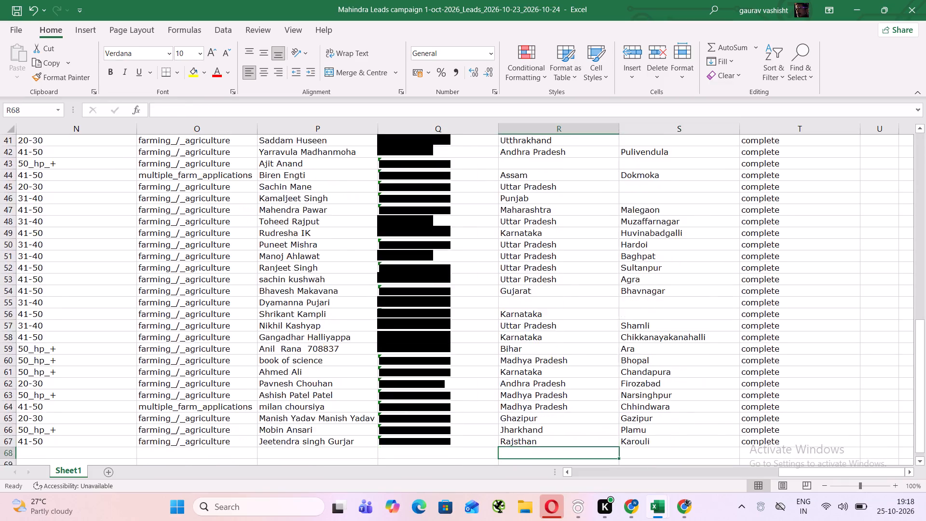
key(Up)
key(Up)
key(Up)
key(Up)
key(Up)
key(Up)
key(Up)
key(Up)
key(Up)
key(Up)
key(Up)
key(Up)
key(Up)
key(Up)
key(Up)
key(Up)
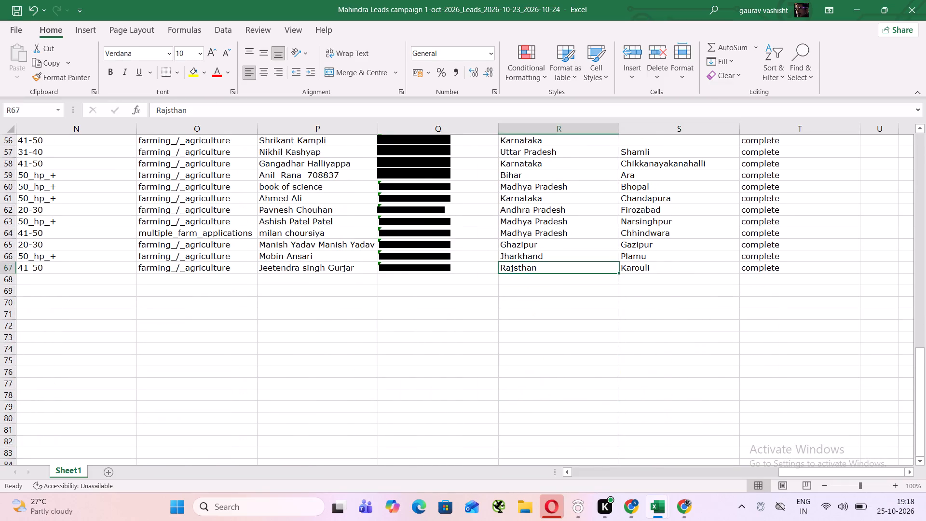
Set the state of the Gazipur lead in row 65 to Uttar Pradesh.
key(Up)
key(Up)
text(Uttar)
key(space)
key(Return)
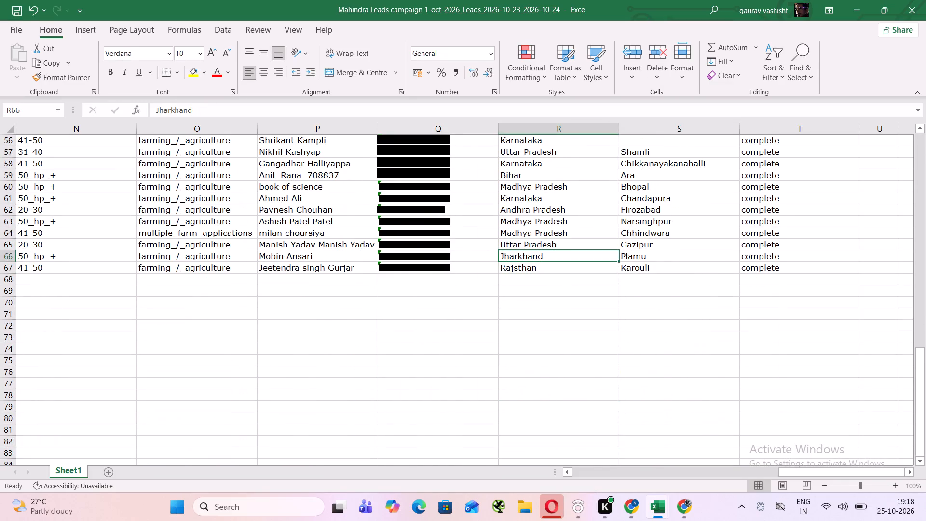
Correct the state of the Karouli lead in row 67 to Rajasthan.
key(Right)
key(Down)
key(Left)
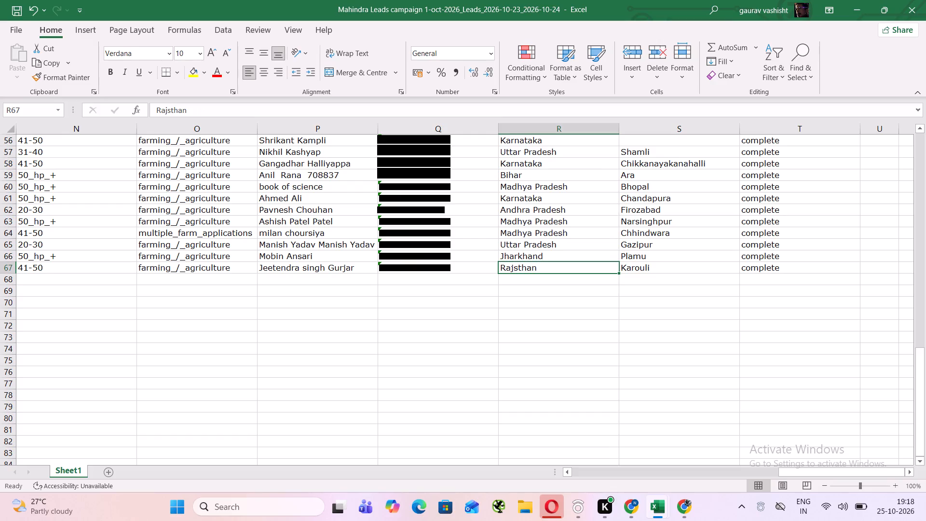
text(Rajasthan)
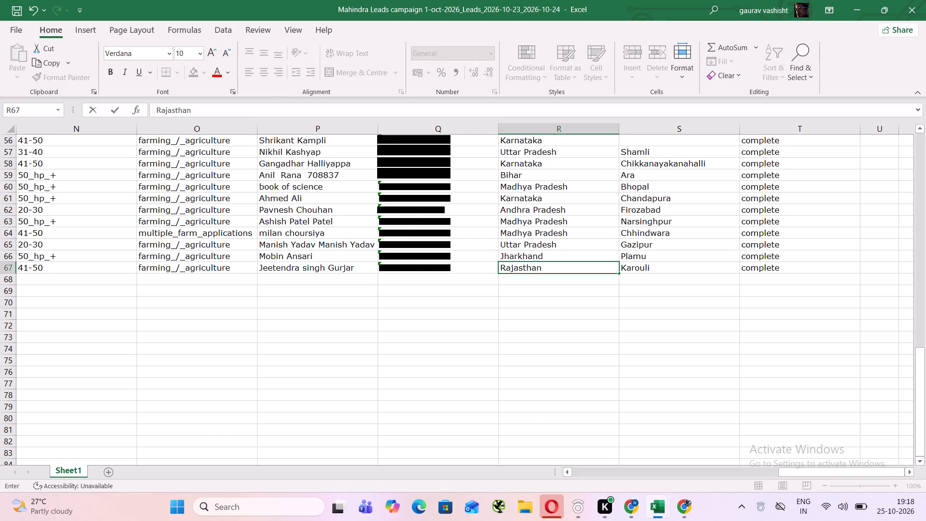
key(Left)
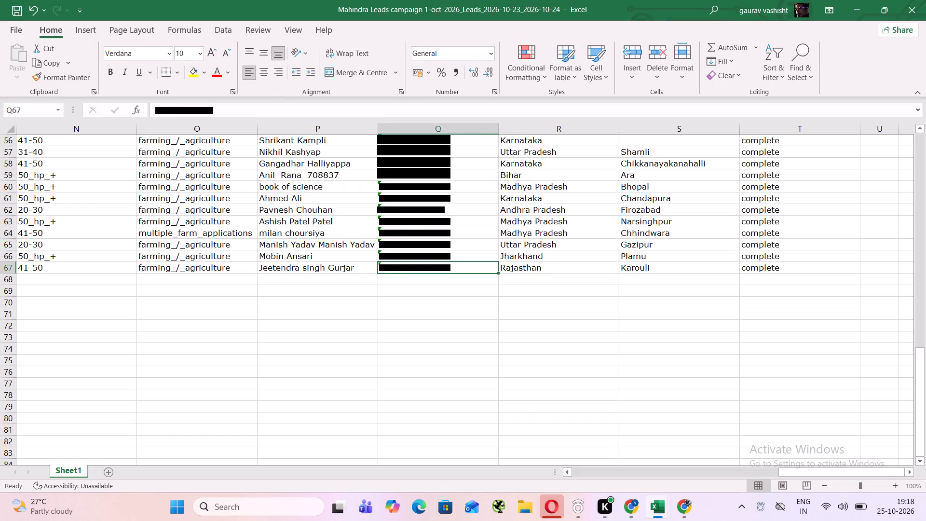
Return to the phone column's header at the top of the leads sheet.
key(ctrl+Up)
key(ctrl+Up)
key(ctrl+Up)
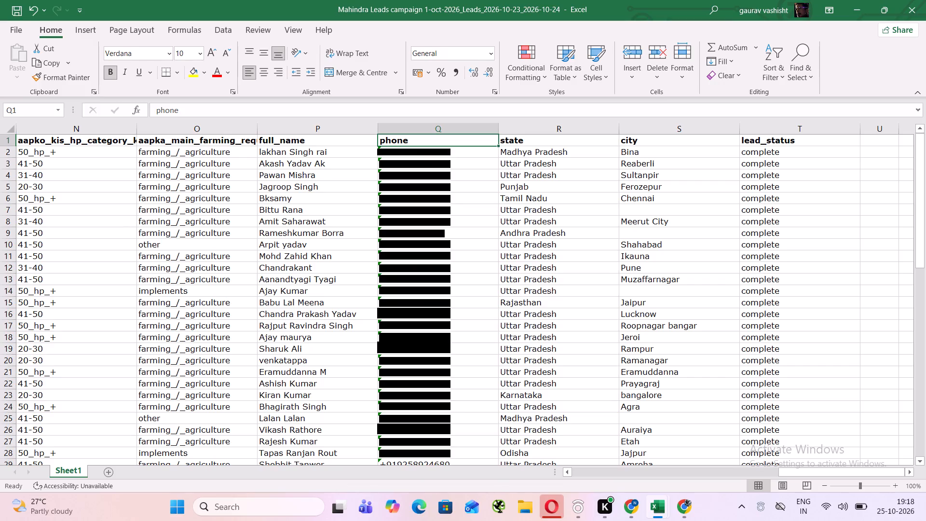
Switch to File Explorer.
click(517, 515)
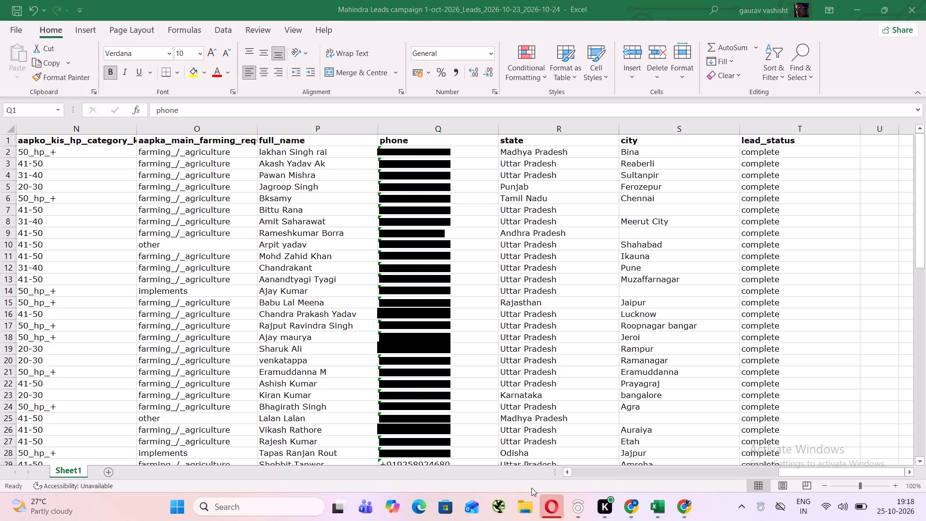